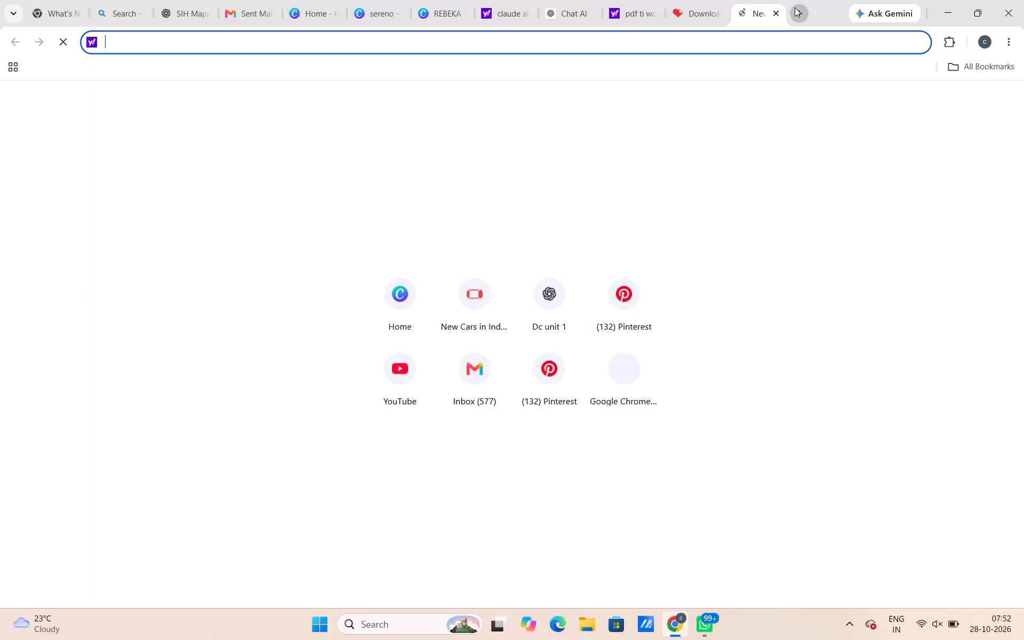
Search the web for "pdf to word".
text(PDF)
key(space)
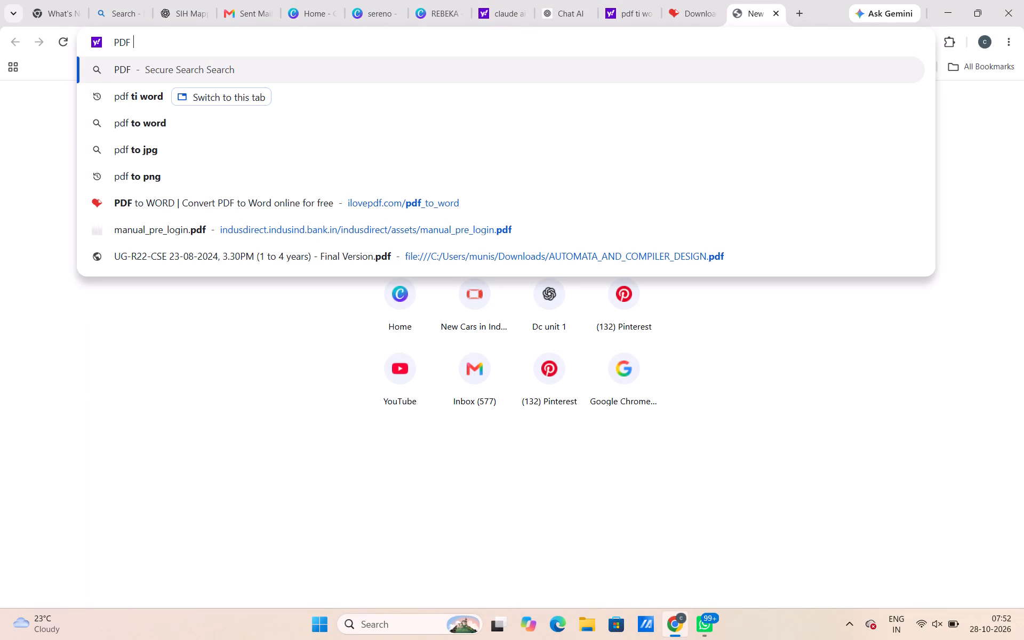
key(Down)
key(Down)
key(Return)
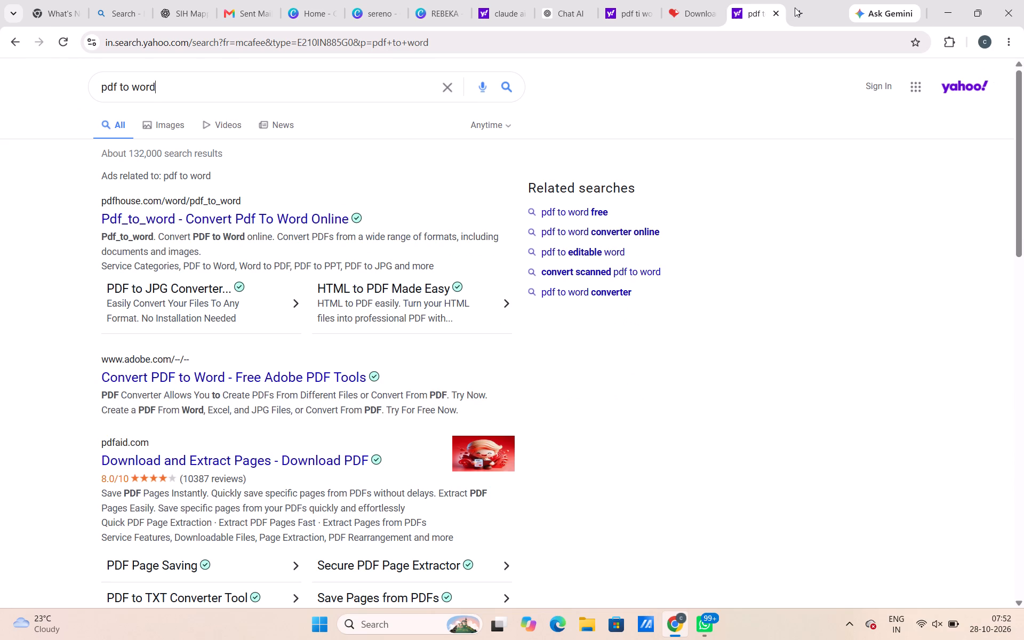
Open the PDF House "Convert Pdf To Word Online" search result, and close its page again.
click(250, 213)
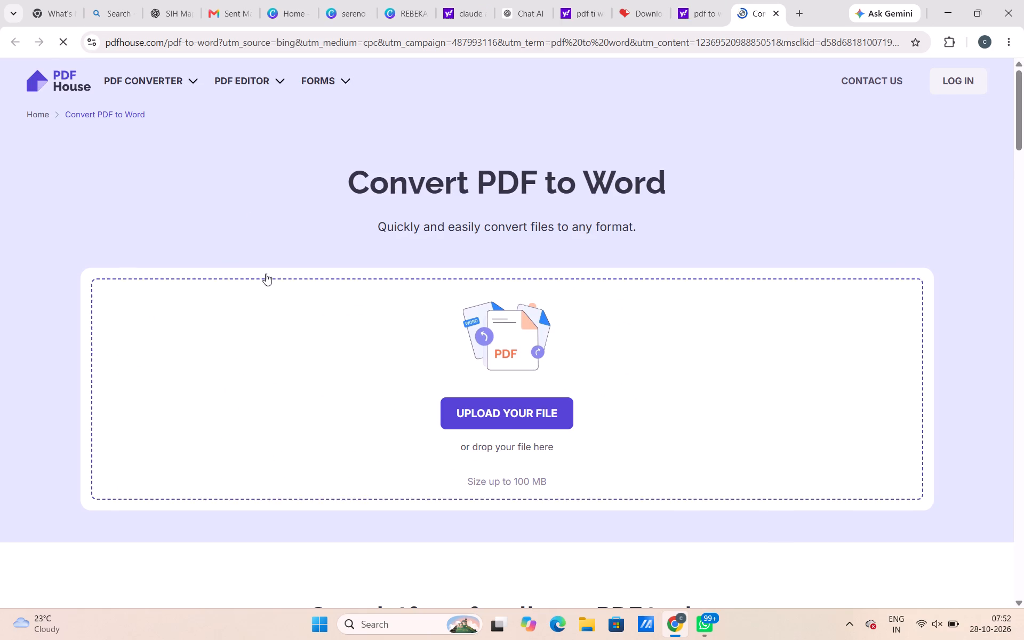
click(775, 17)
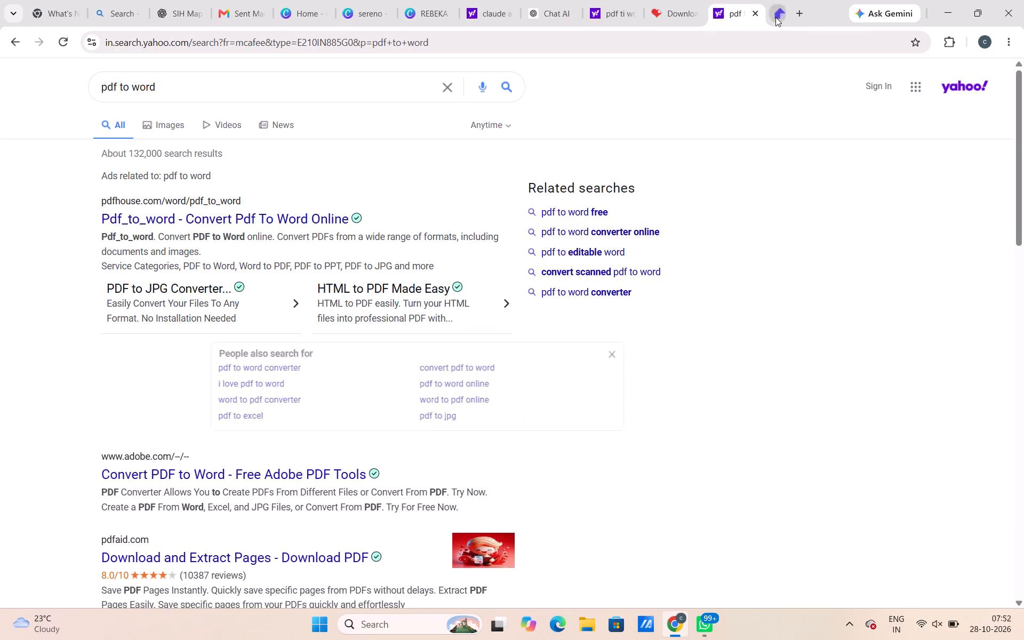
Open the iLovePDF "PDF to WORD" converter from the search results.
scroll(323, 452, down, 4)
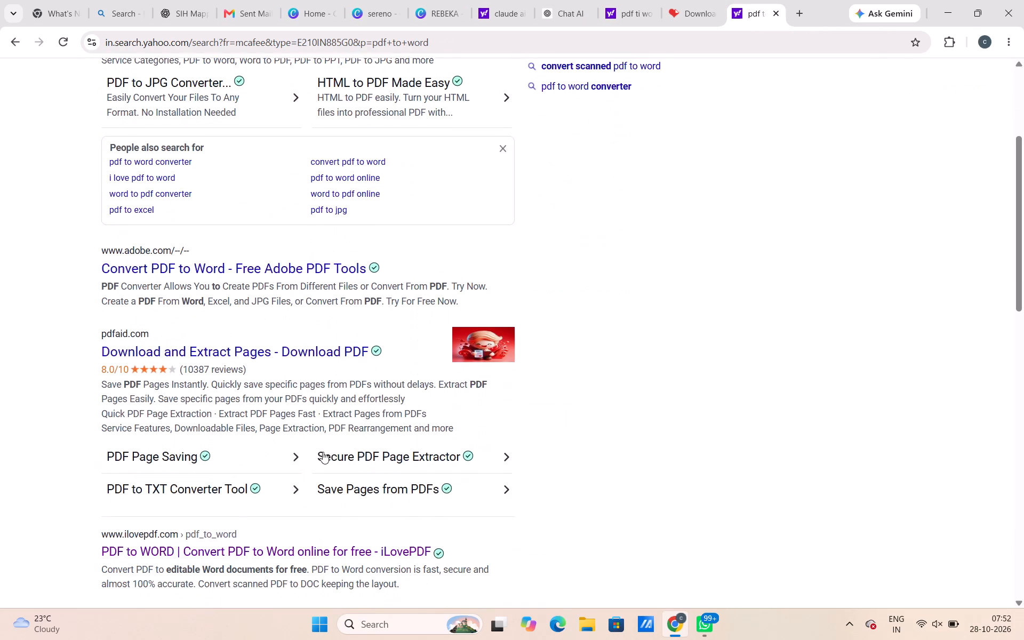
scroll(323, 452, down, 3)
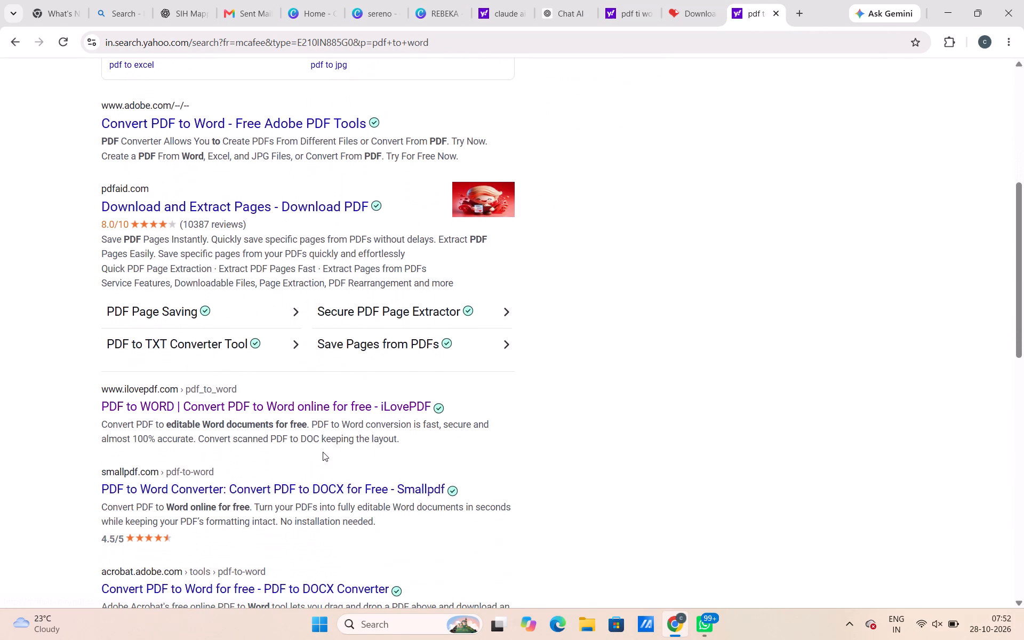
click(201, 404)
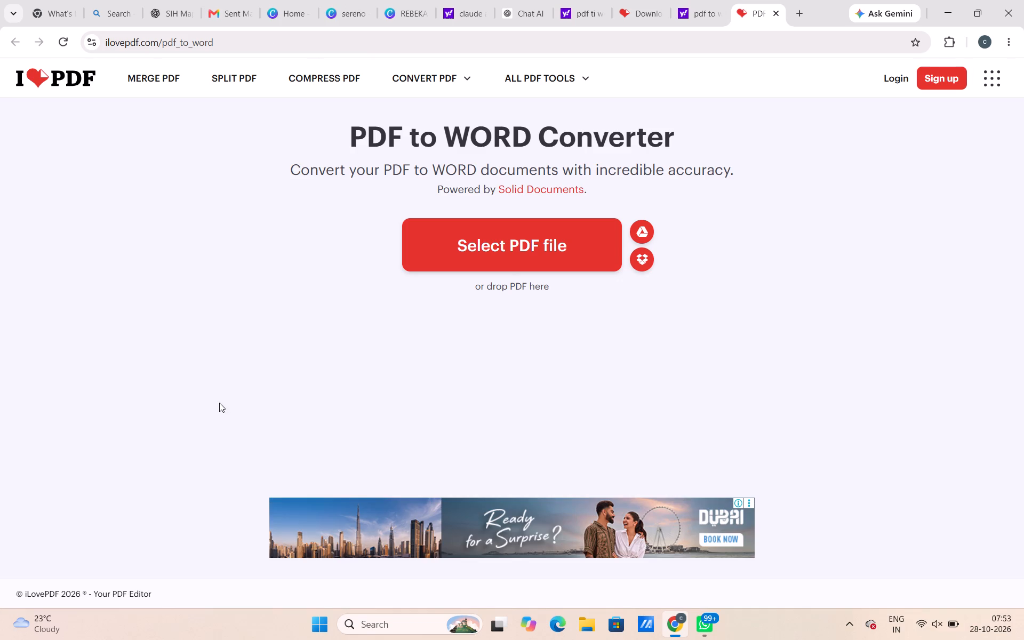
Browse the Downloads folder for PDFs to upload to the converter and select the files grouped under Yesterday.
click(438, 241)
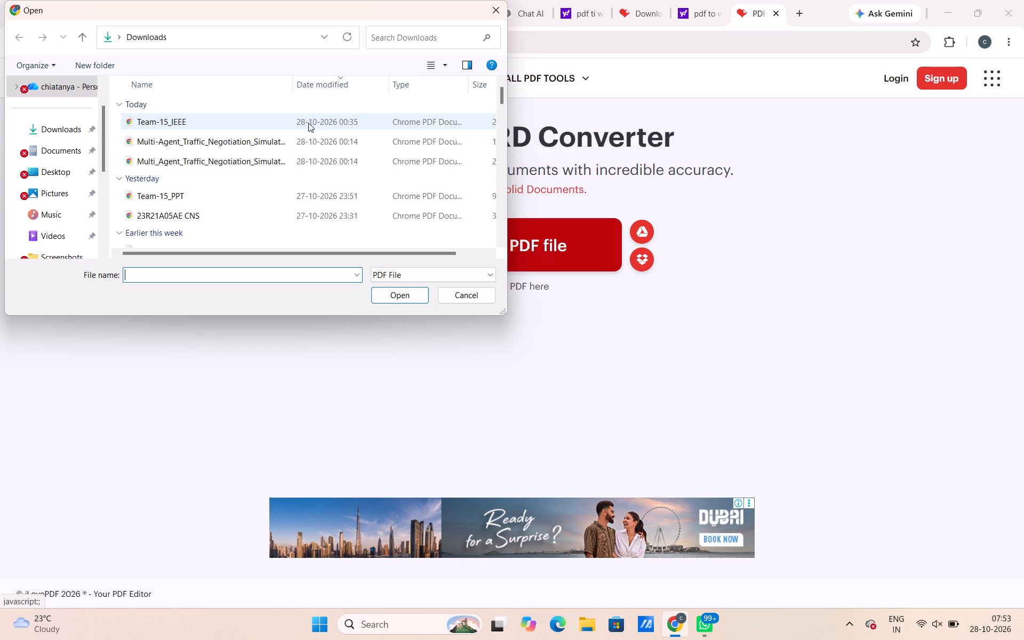
scroll(322, 210, up, 2)
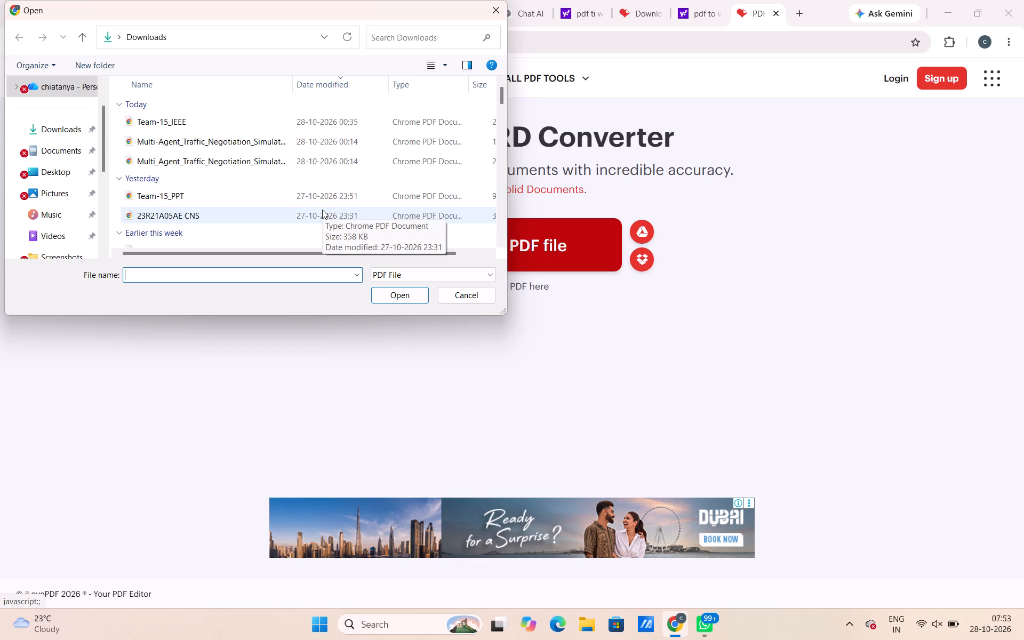
scroll(322, 210, up, 1)
scroll(322, 210, down, 1)
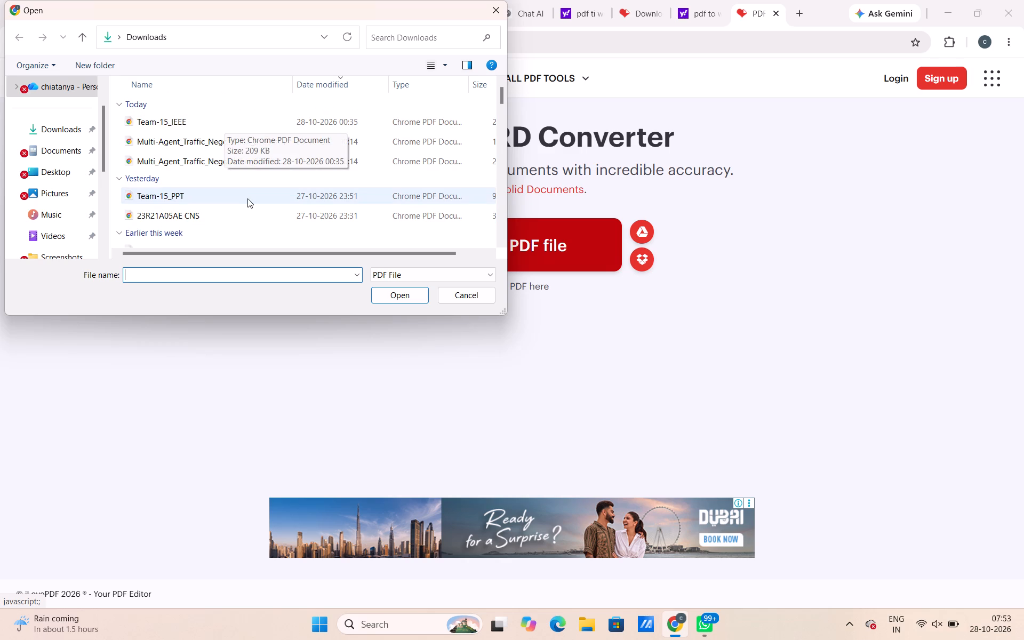
scroll(248, 201, down, 2)
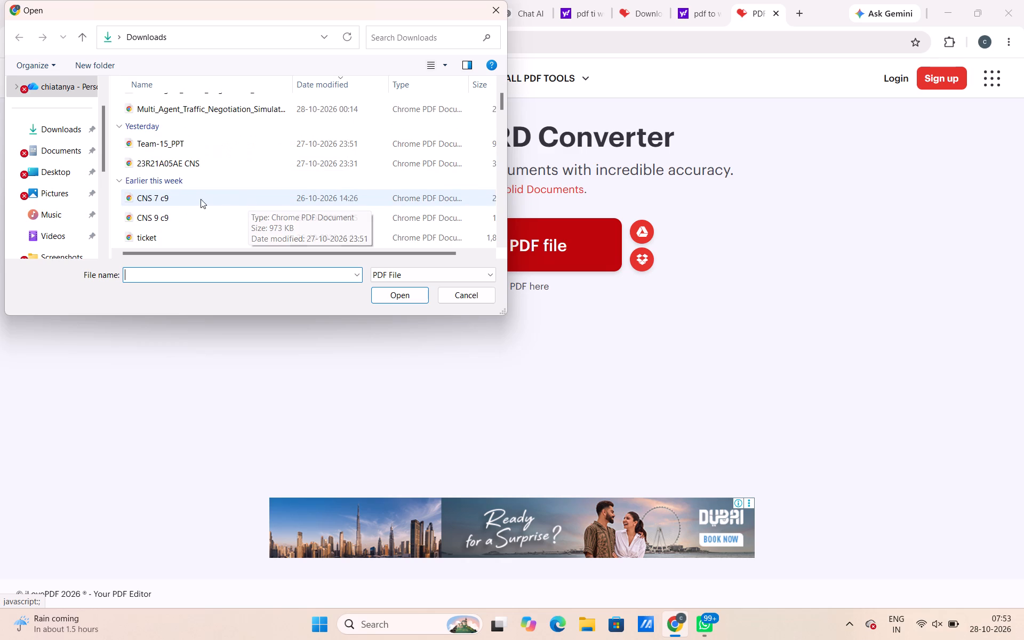
click(151, 122)
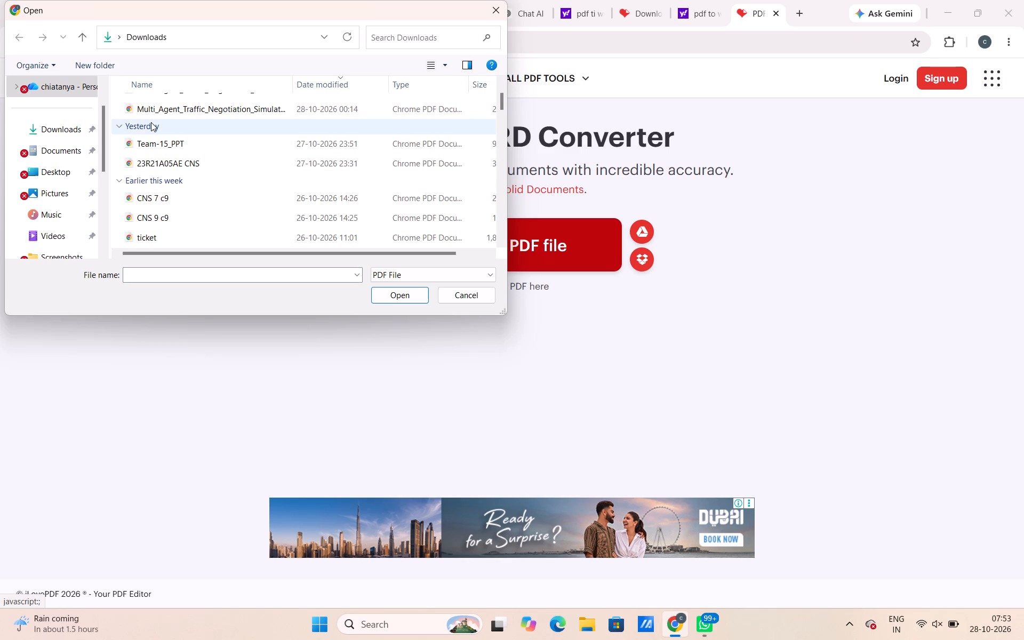
click(151, 122)
click(151, 122)
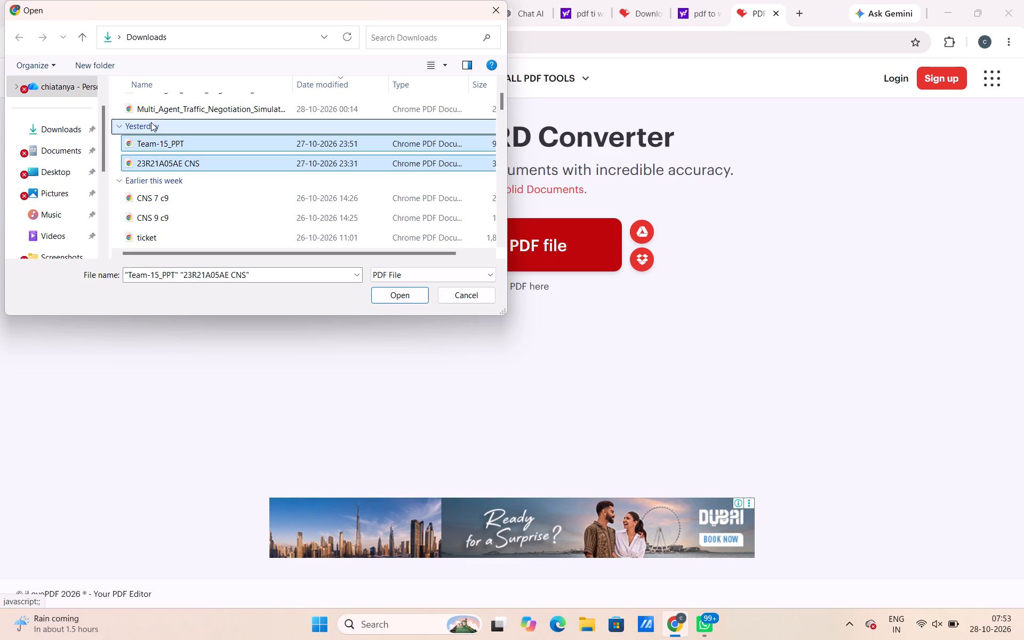
click(151, 122)
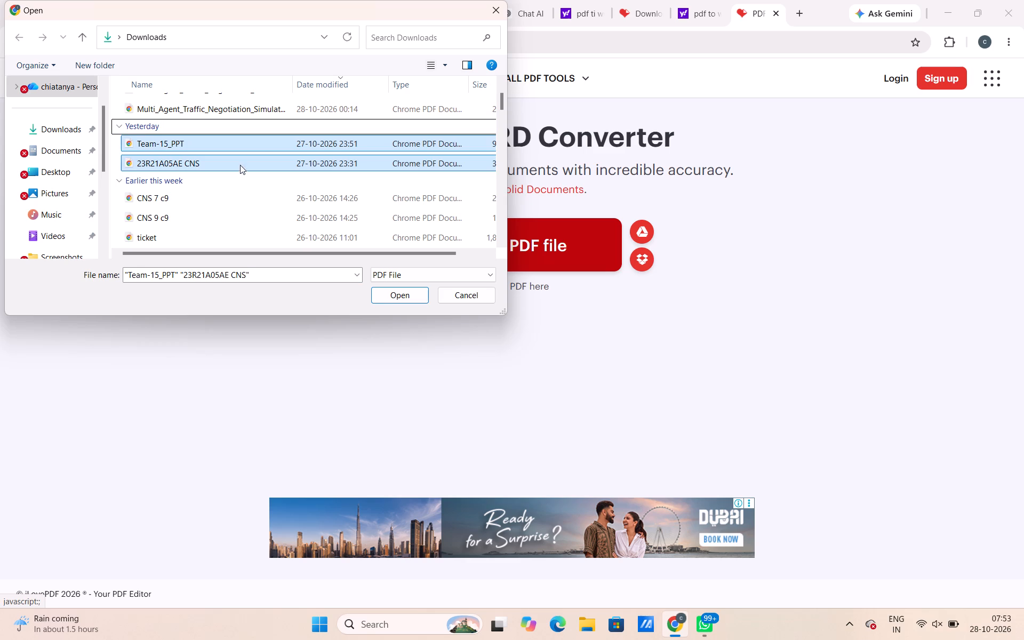
click(254, 186)
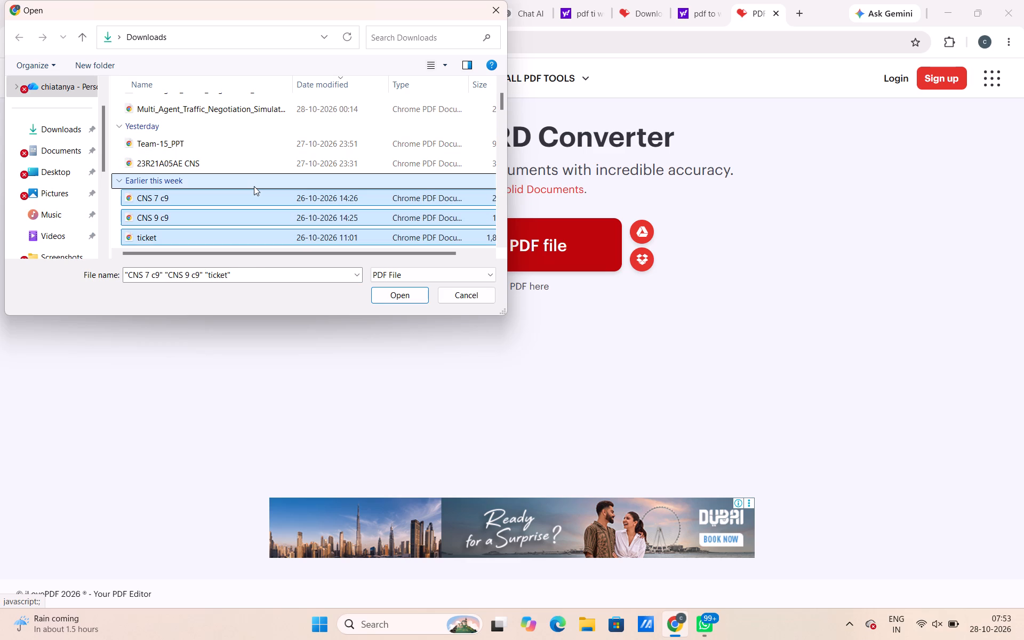
click(148, 127)
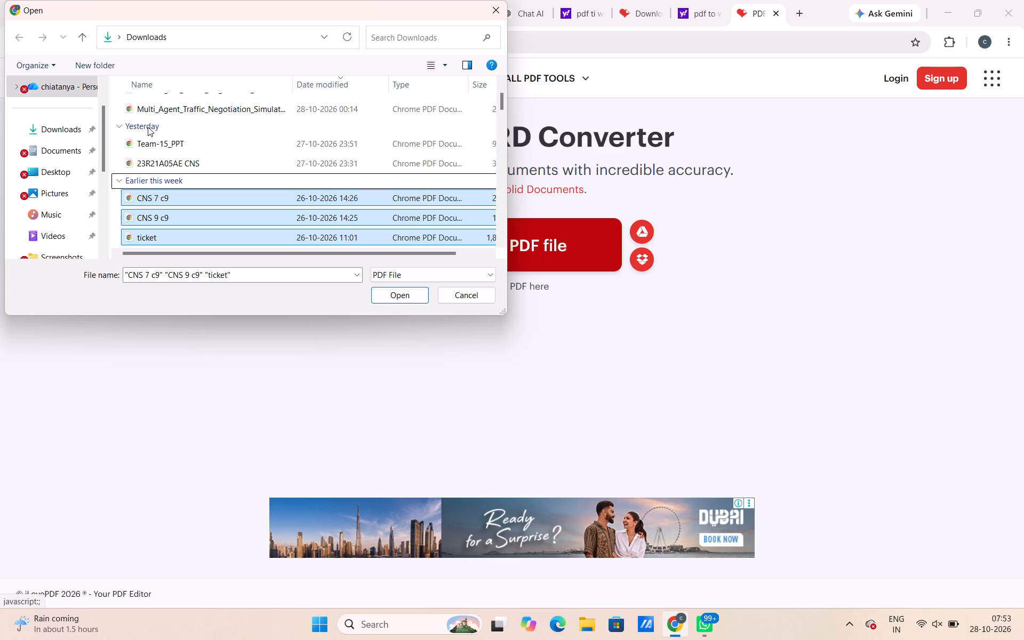
click(148, 127)
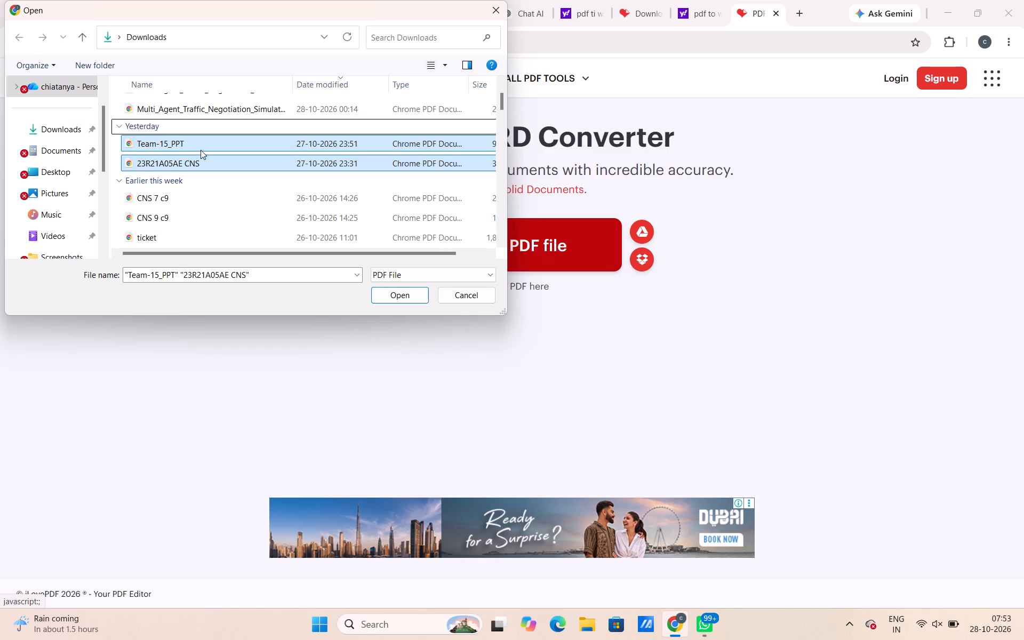
Look through the PDFs in the Downloads folder, from today's files back to last month's, for the one to convert.
click(60, 120)
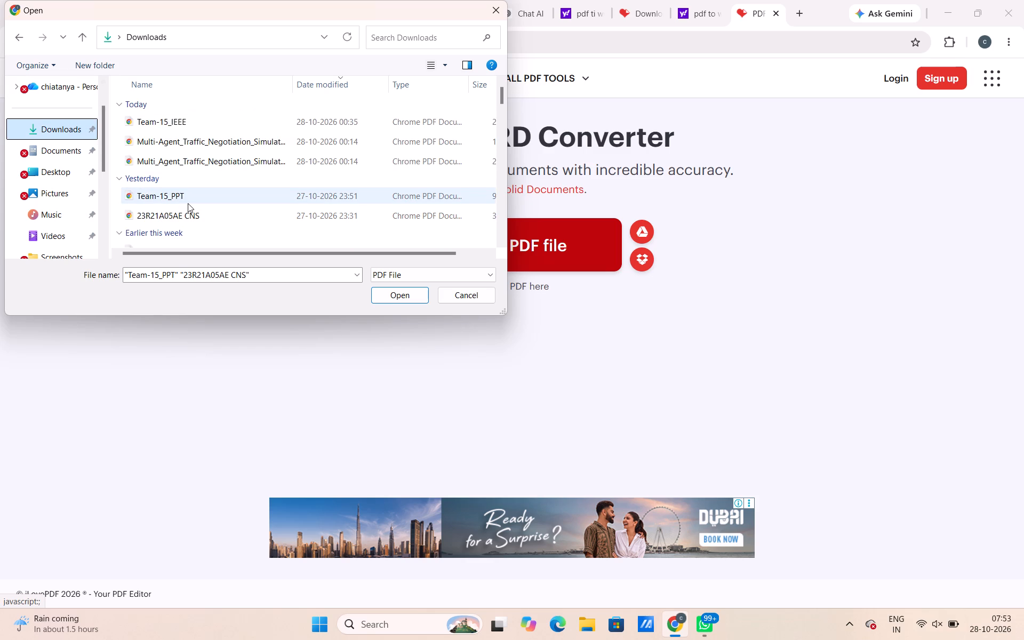
scroll(188, 203, down, 1)
scroll(188, 203, up, 3)
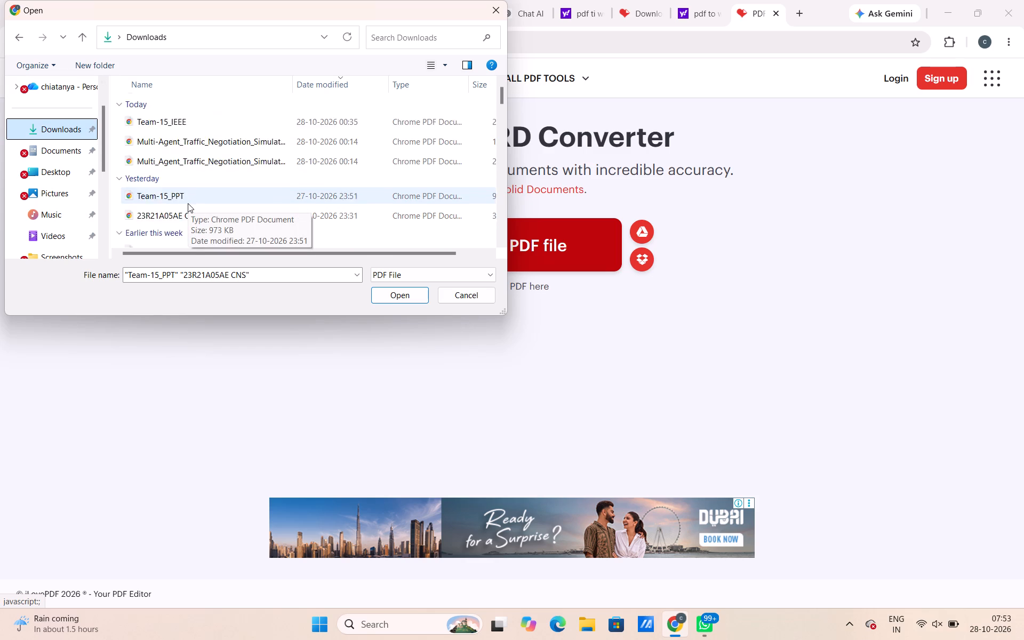
scroll(188, 203, up, 3)
scroll(188, 203, down, 1)
click(123, 178)
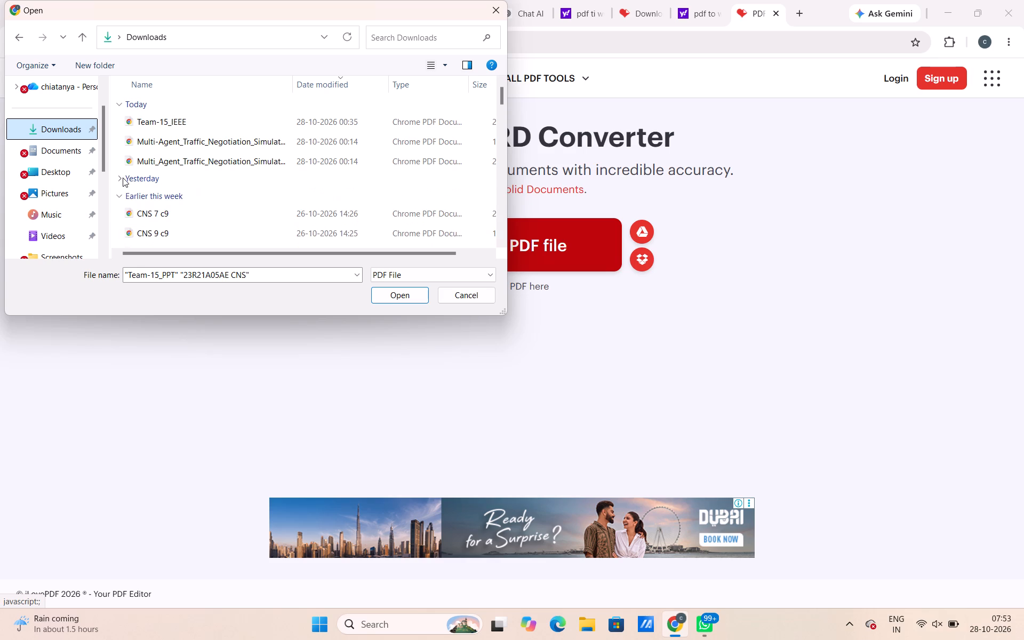
click(123, 178)
scroll(319, 201, down, 2)
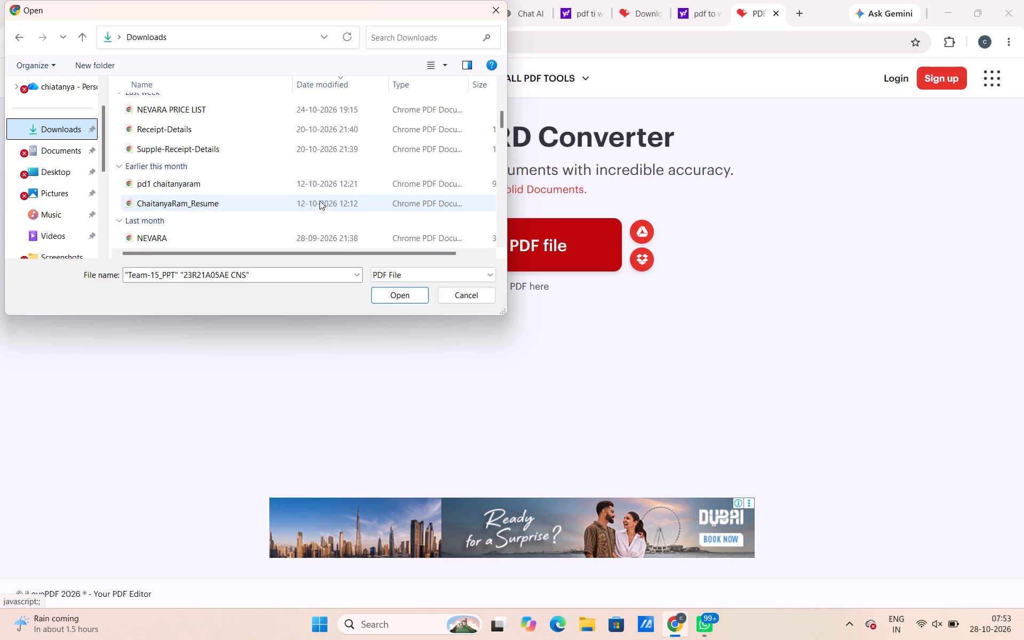
scroll(319, 201, up, 2)
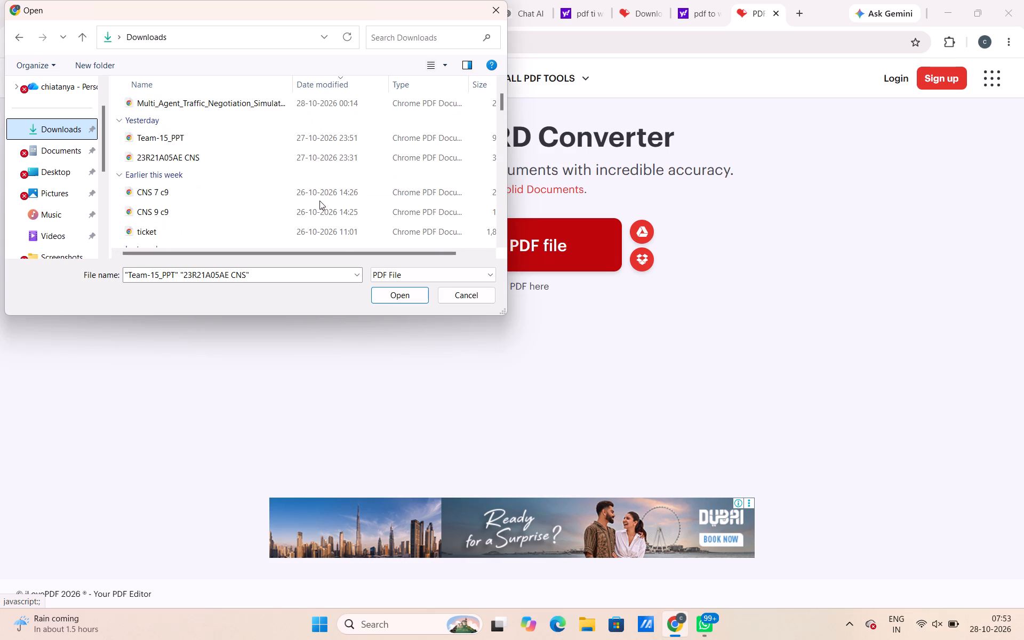
scroll(319, 201, up, 2)
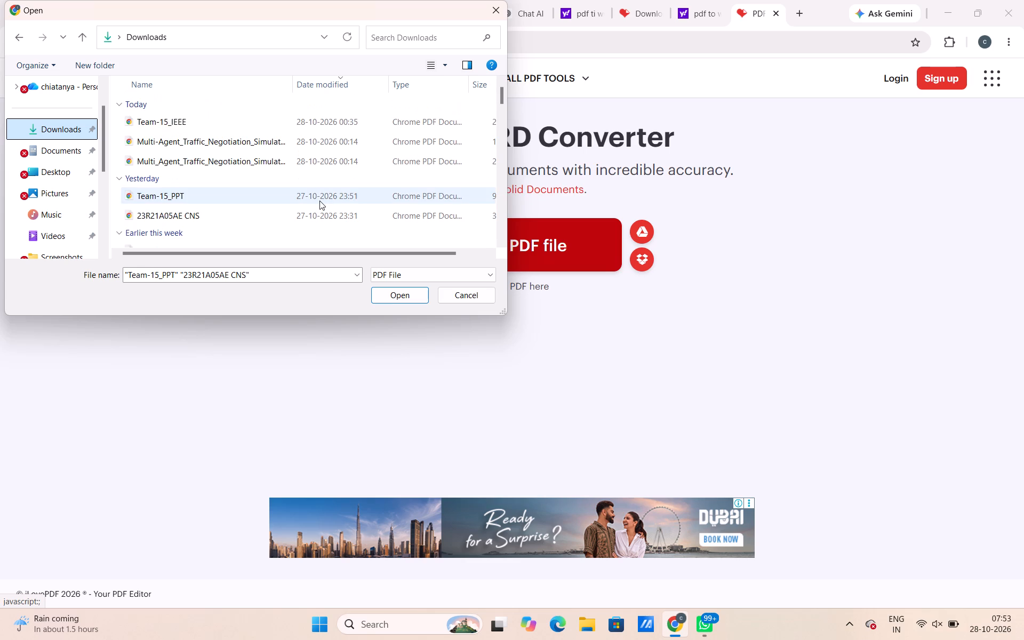
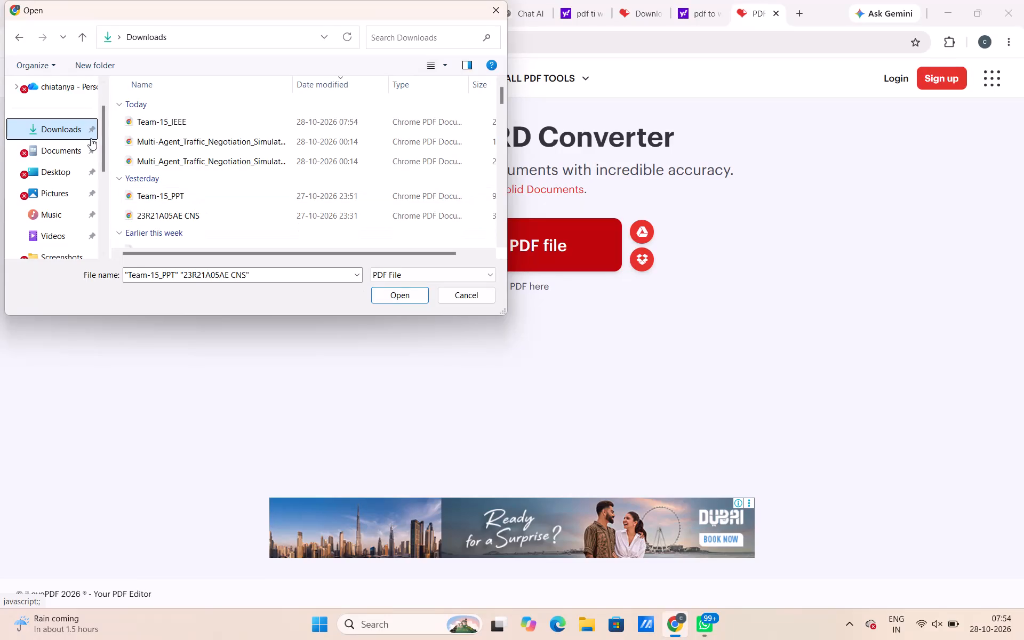
Upload the Team-15_IEEE PDF from the Downloads folder to the PDF to Word converter.
click(55, 139)
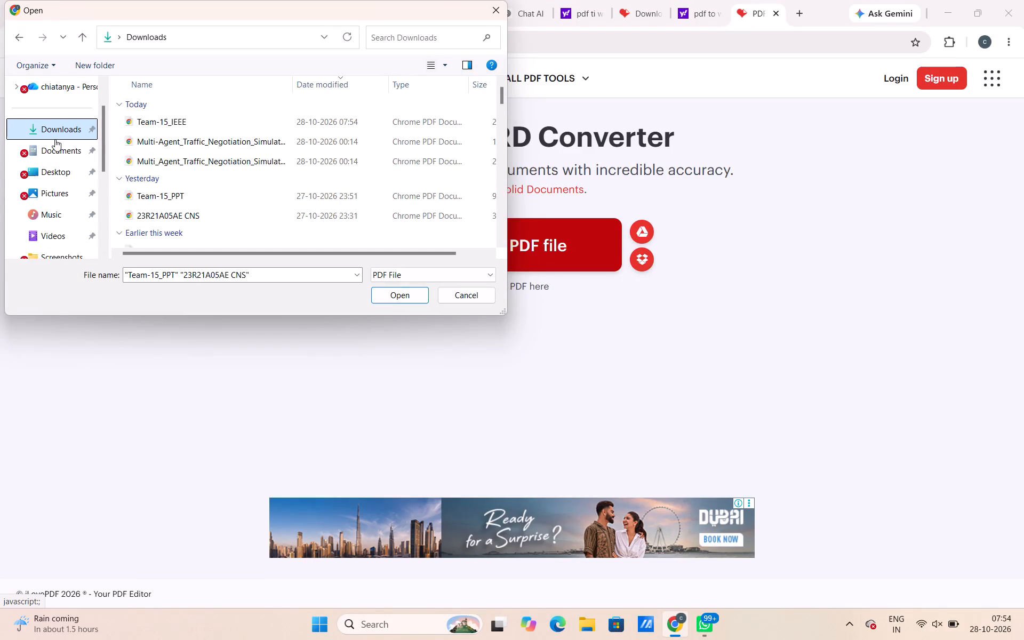
click(59, 152)
click(62, 133)
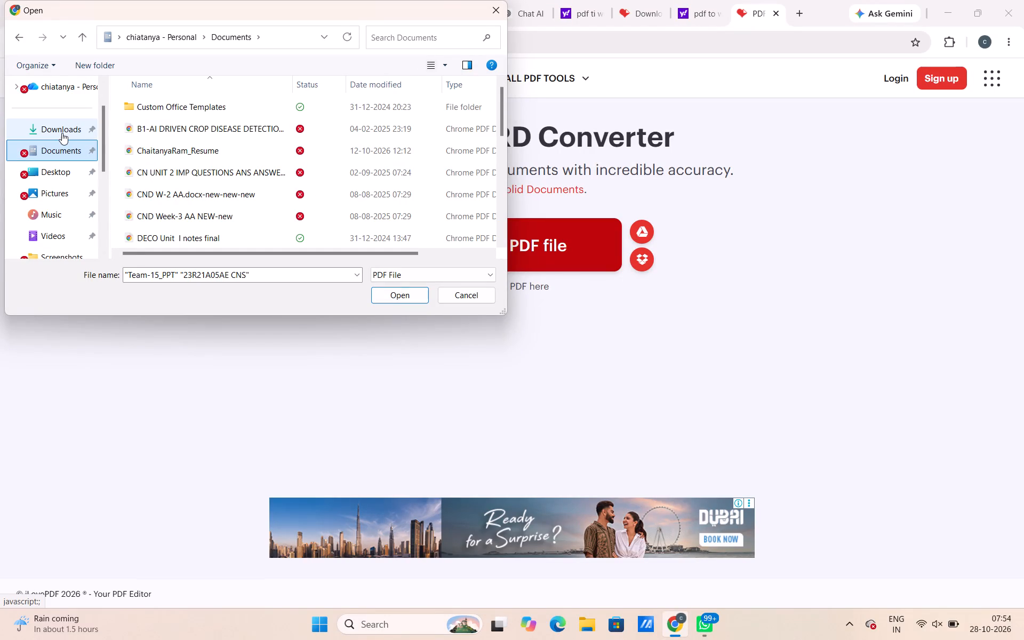
click(177, 119)
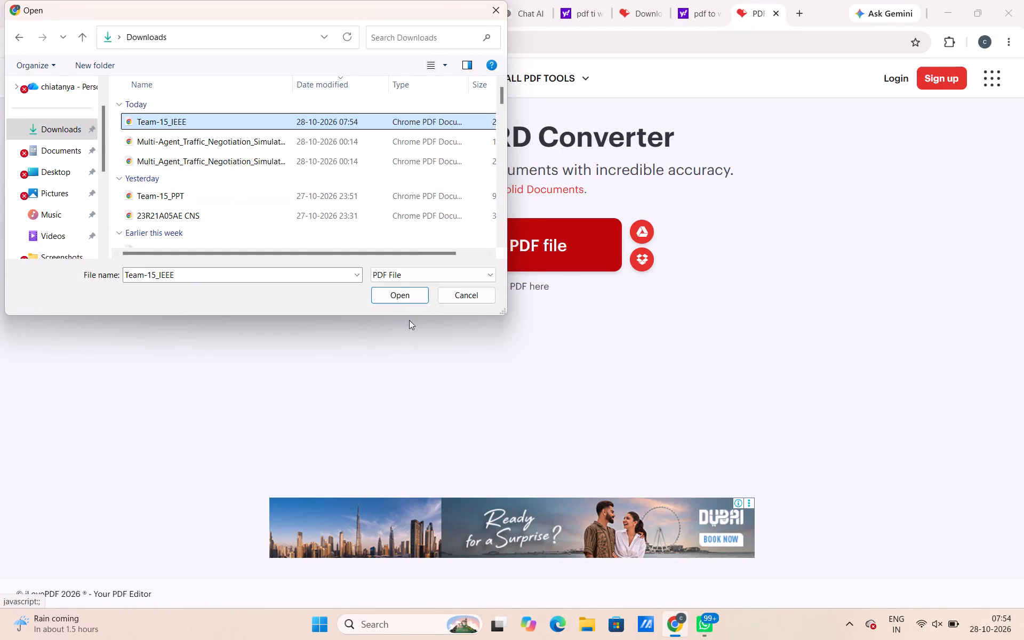
click(405, 297)
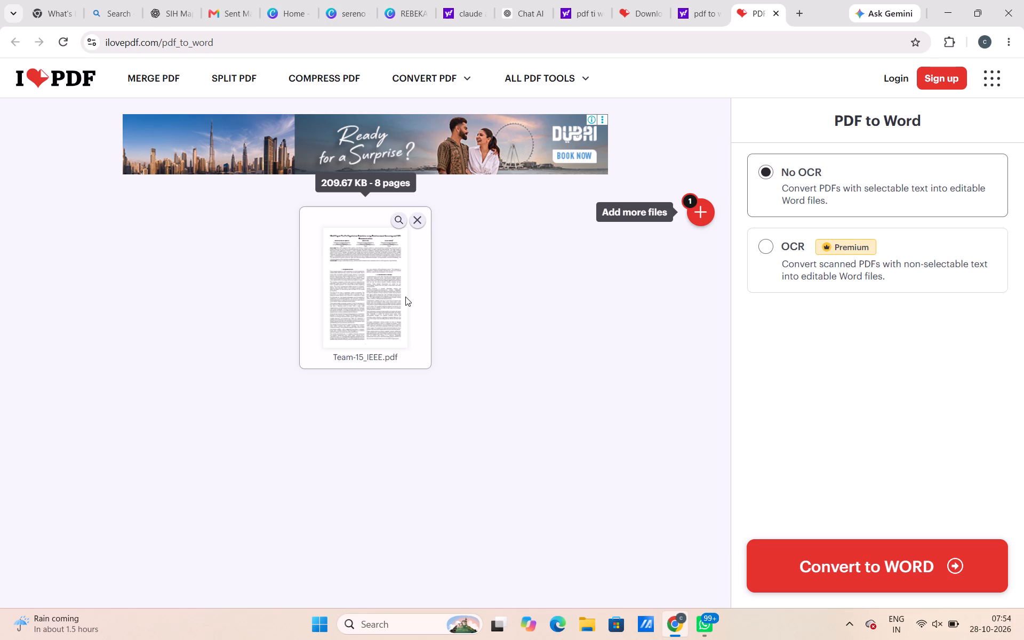
click(873, 580)
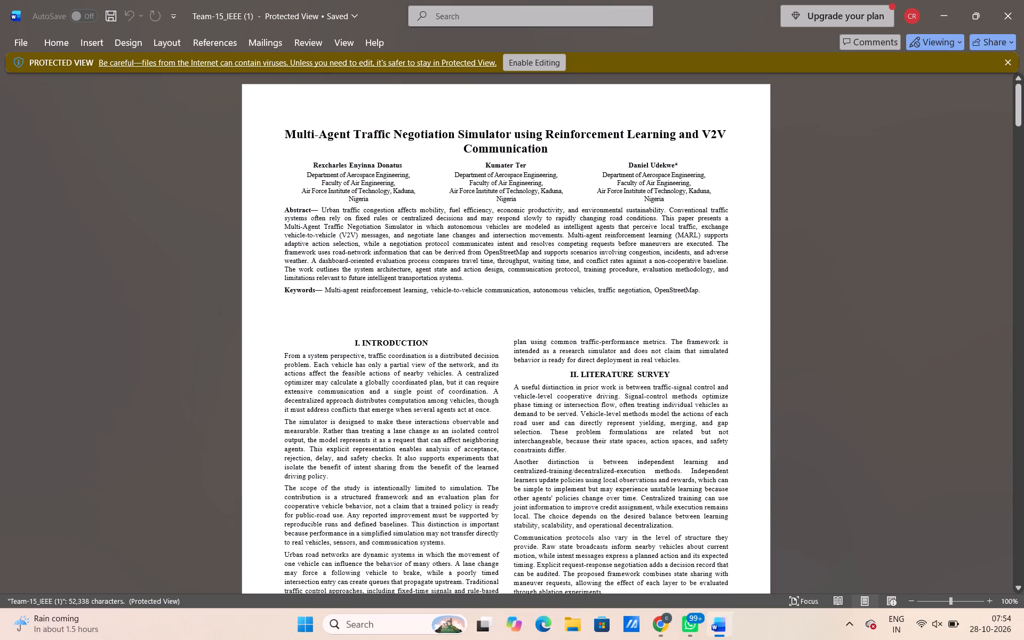
click(549, 62)
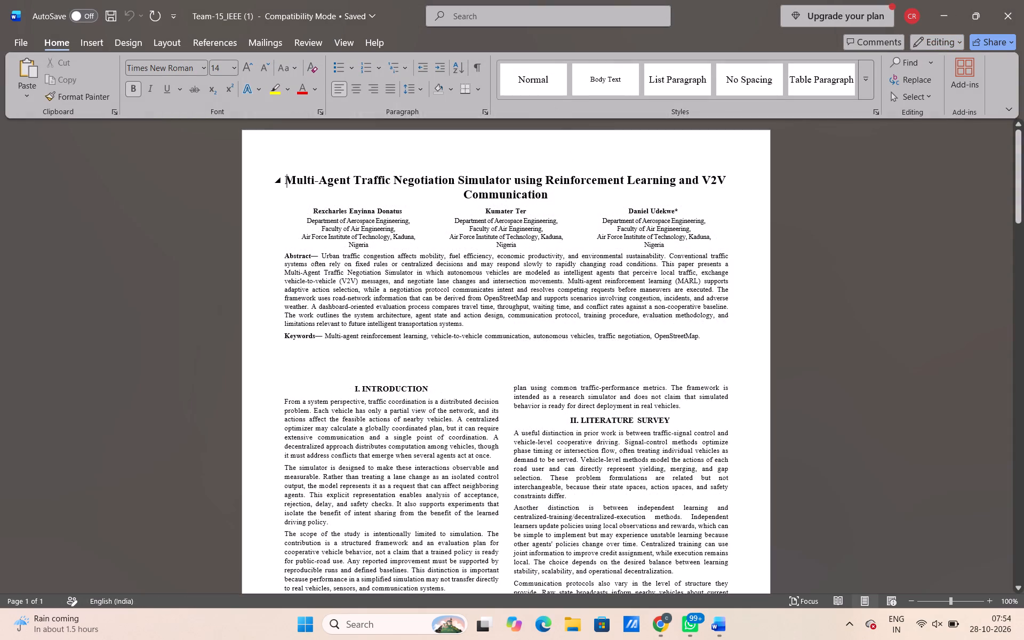
Replace the middle author's affiliation with the copied details: name, roll number, Department of CSE, MLR Institute Of Technology Hyderabad, India, and email.
scroll(574, 172, right, 1)
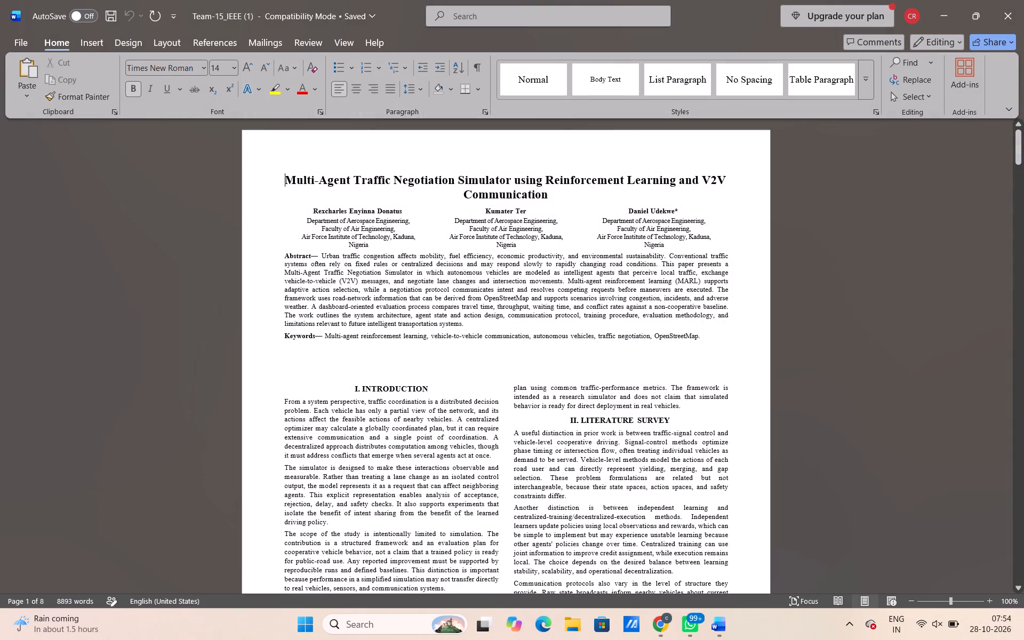
ctrl+scroll(358, 178, up, 8)
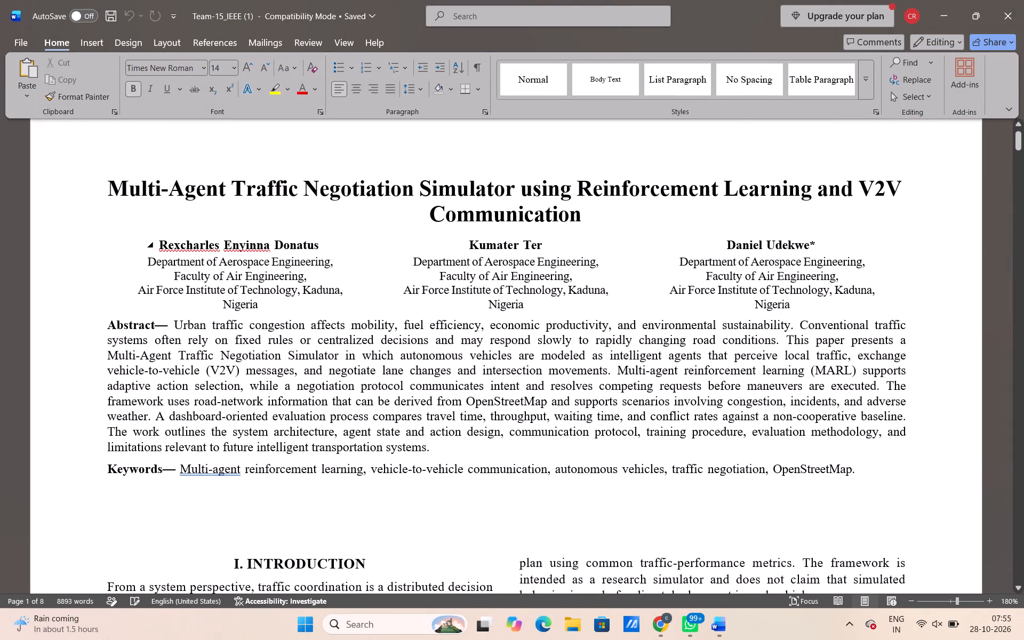
drag(466, 242, 472, 247)
drag(472, 247, 566, 282)
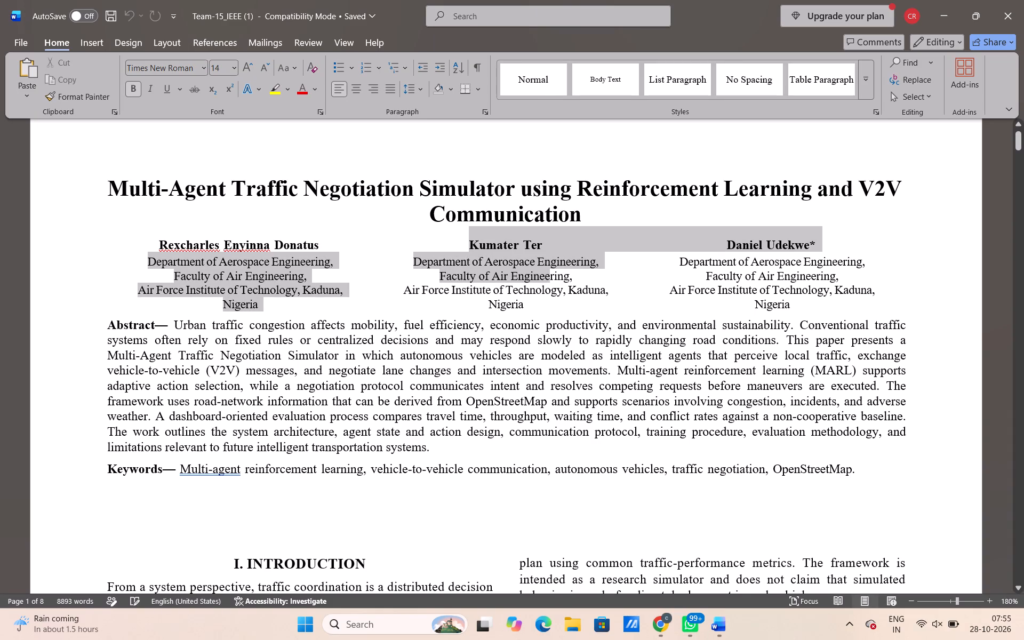
drag(566, 282, 630, 293)
click(630, 294)
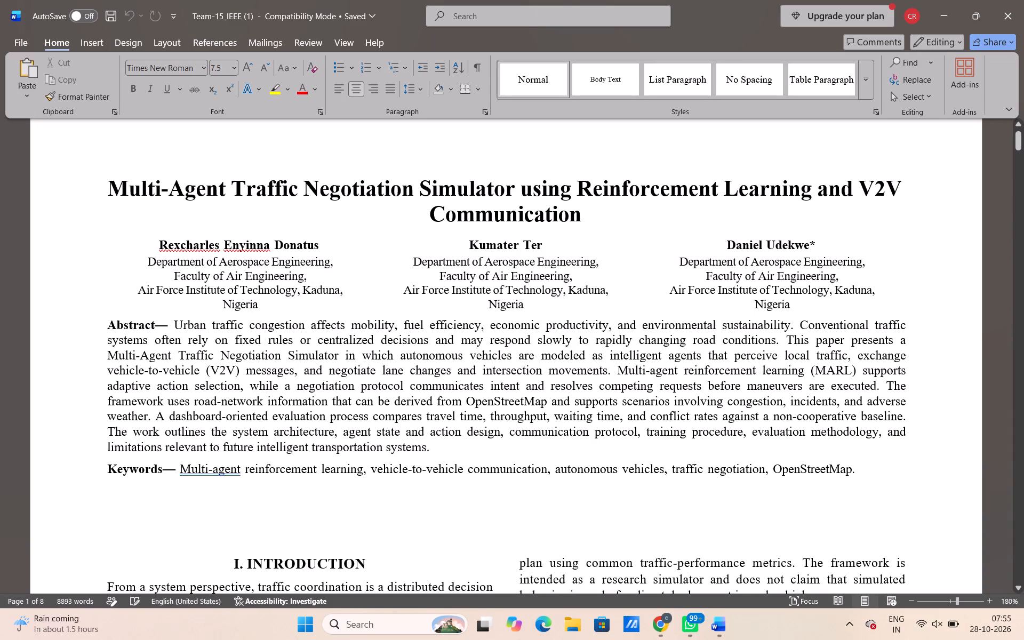
drag(540, 306, 481, 249)
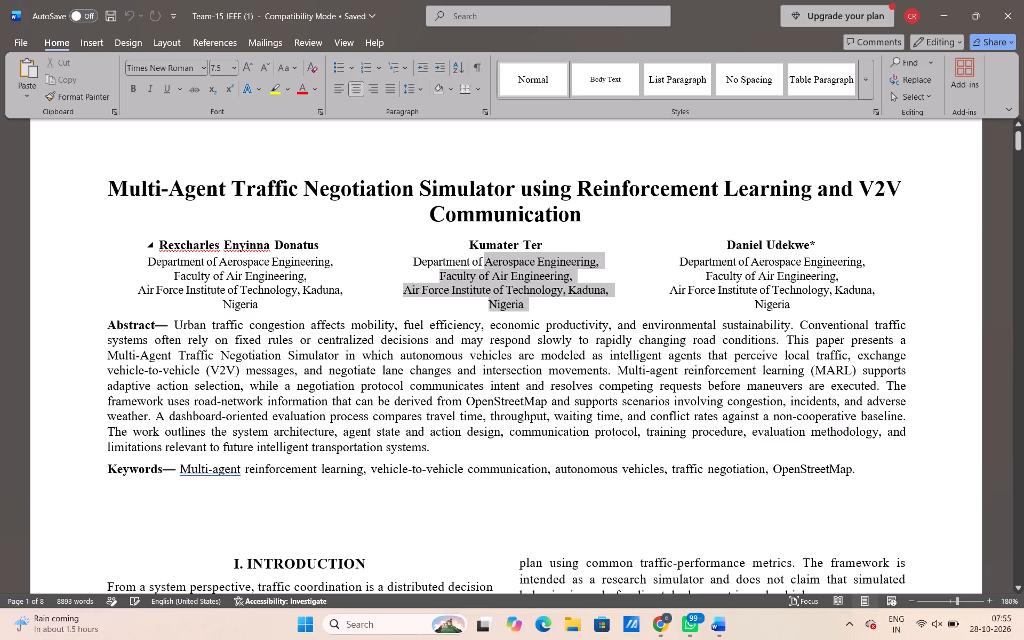
drag(481, 249, 467, 255)
key(BackSpace)
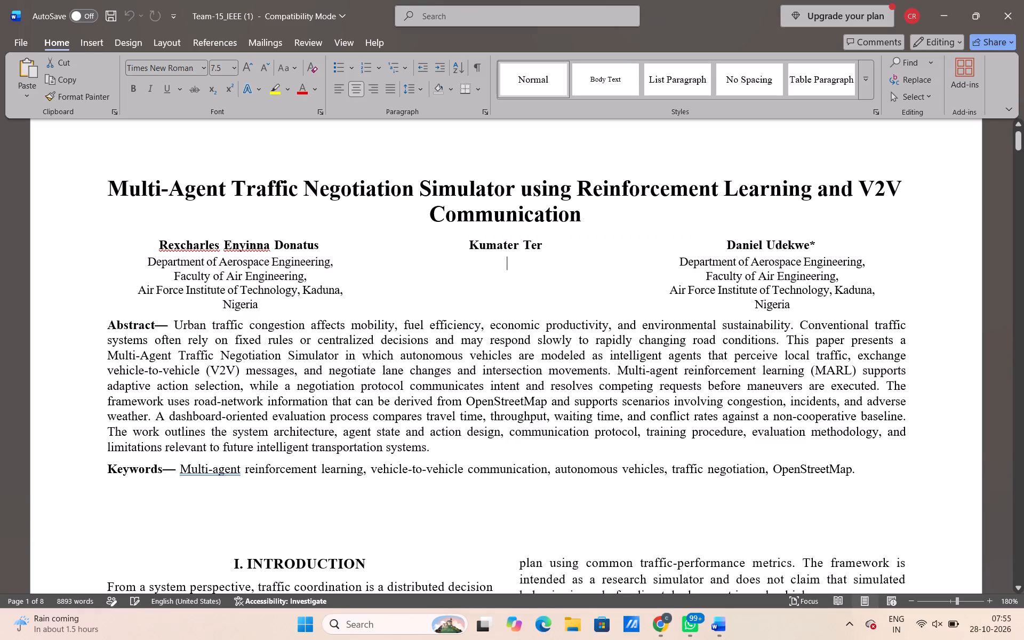
key(ctrl+v)
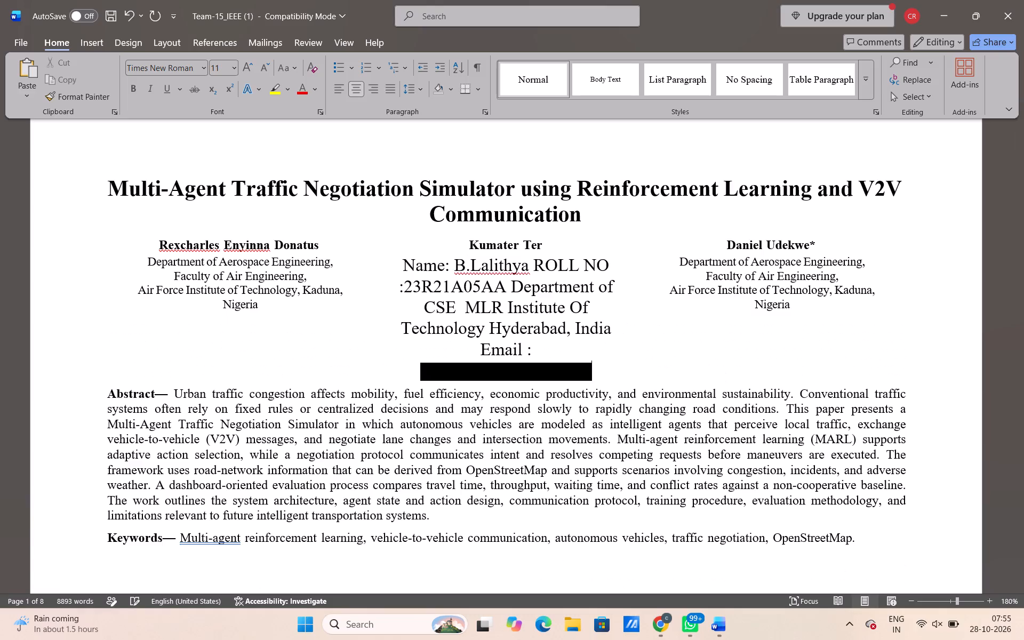
Close up the pasted Email line in the middle author block so the label and address fit on one line.
key(Up)
key(Up)
key(Up)
key(Up)
key(Down)
key(Down)
key(Down)
key(BackSpace)
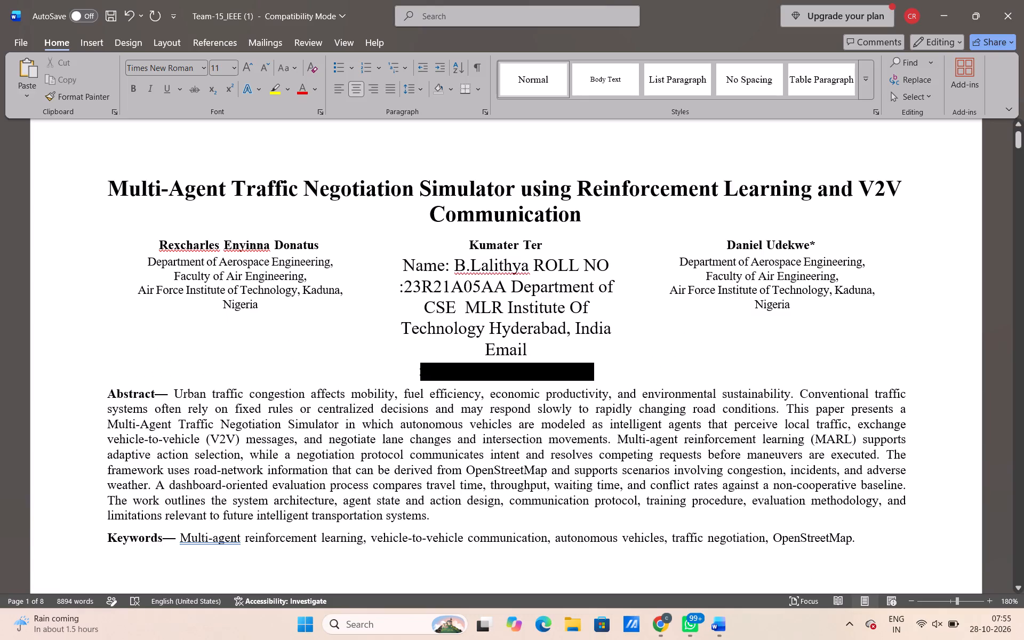
key(Left)
text(]])
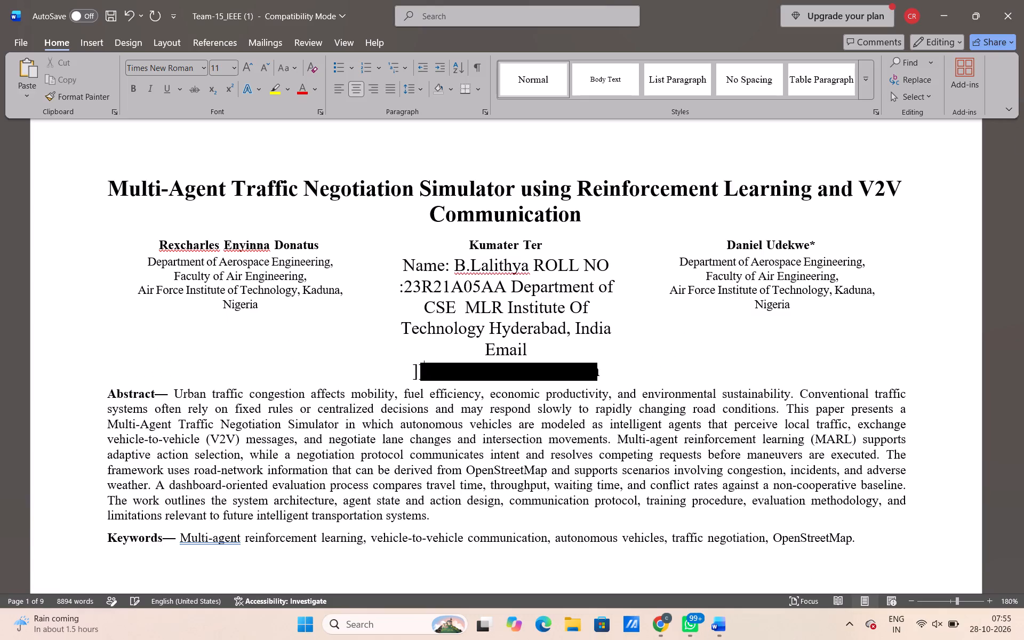
key(BackSpace)
key(BackSpace)
key(BackSpace)
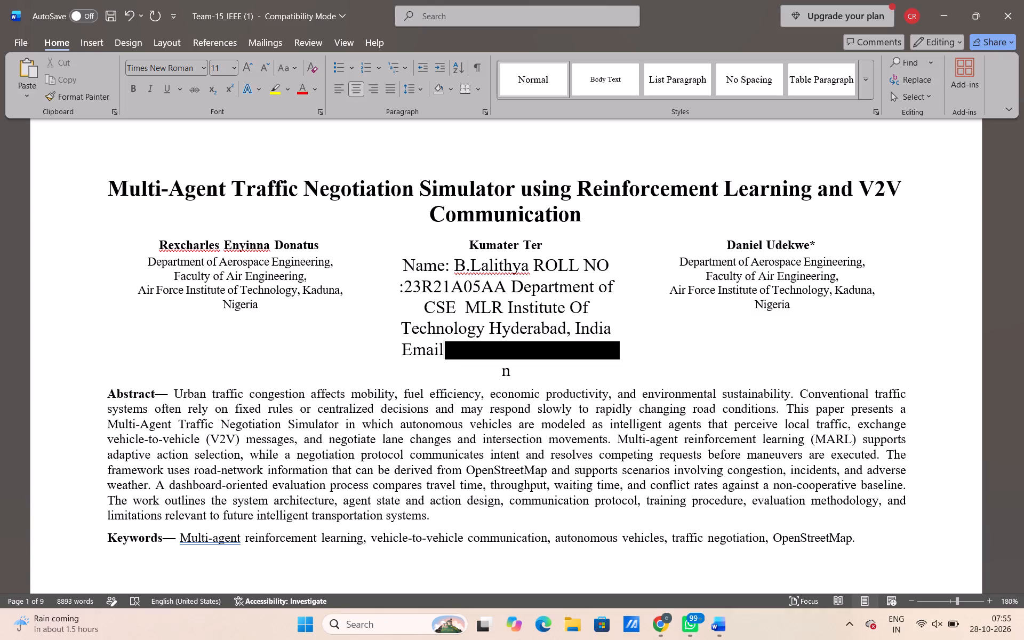
key(Left)
key(Left)
key(Left)
key(Down)
key(BackSpace)
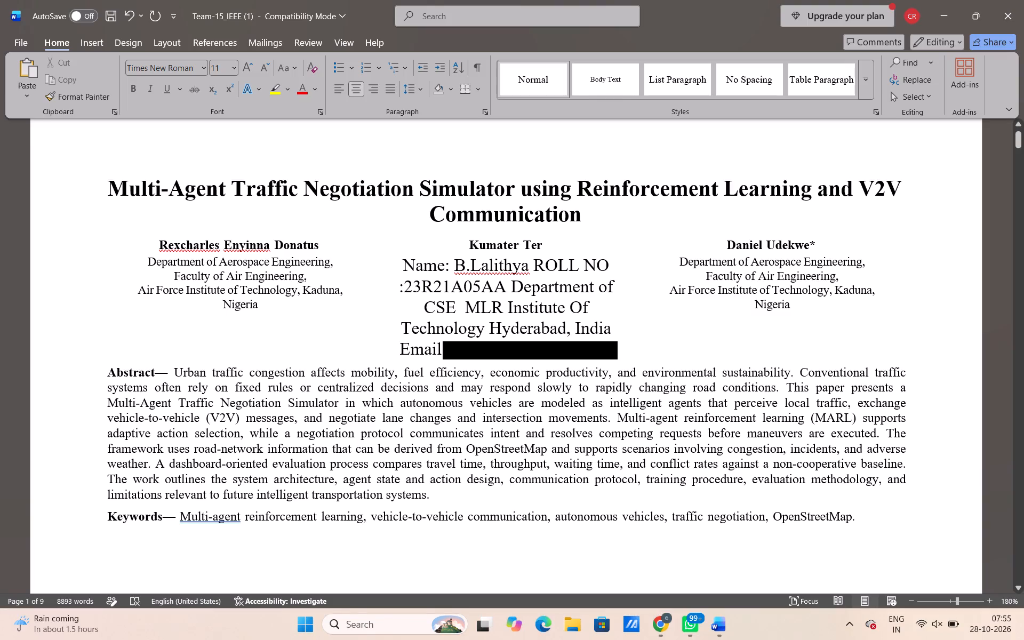
Break the line before ROLL NO so the roll number starts its own line in the middle author block.
click(534, 263)
key(Return)
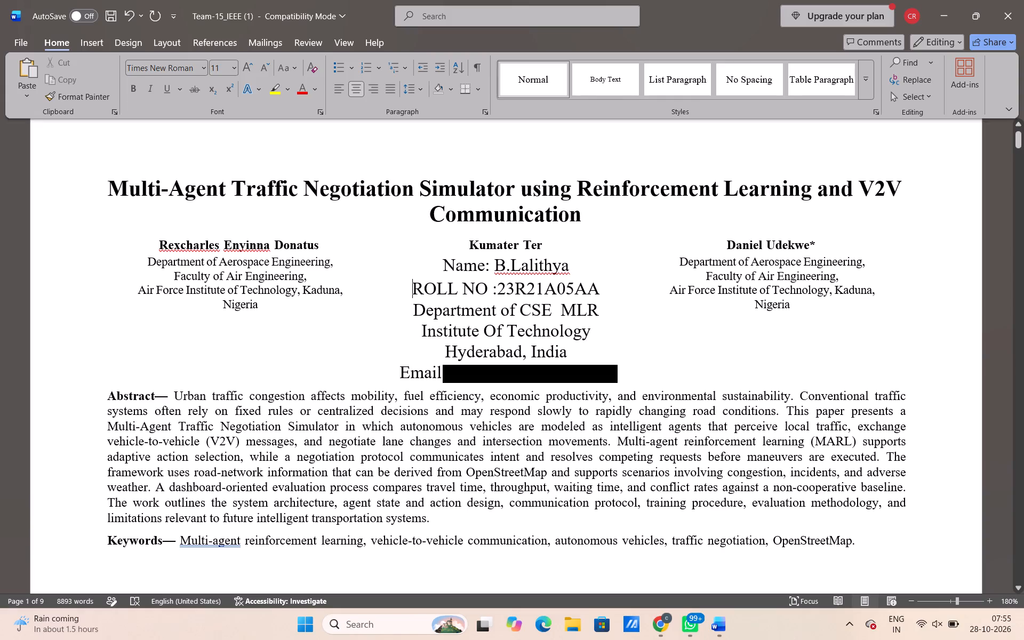
Delete the middle author's original bold name above the pasted details, together with the spacing before it.
click(547, 247)
click(547, 247)
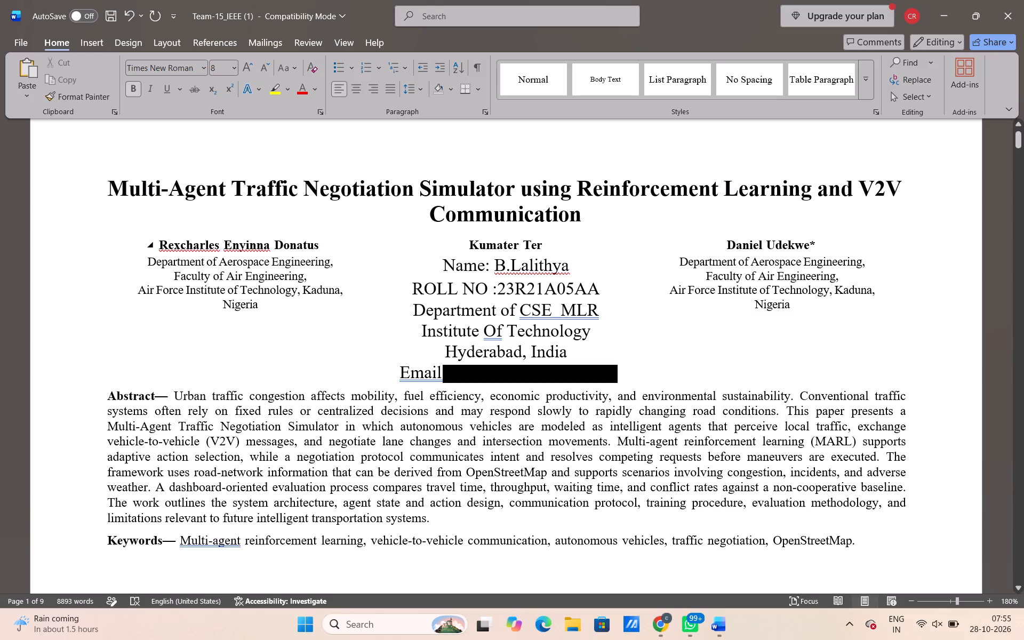
key(BackSpace)
key(BackSpace)
key(BackSpace)
key(BackSpace)
key(BackSpace)
key(BackSpace)
key(BackSpace)
key(BackSpace)
key(BackSpace)
key(BackSpace)
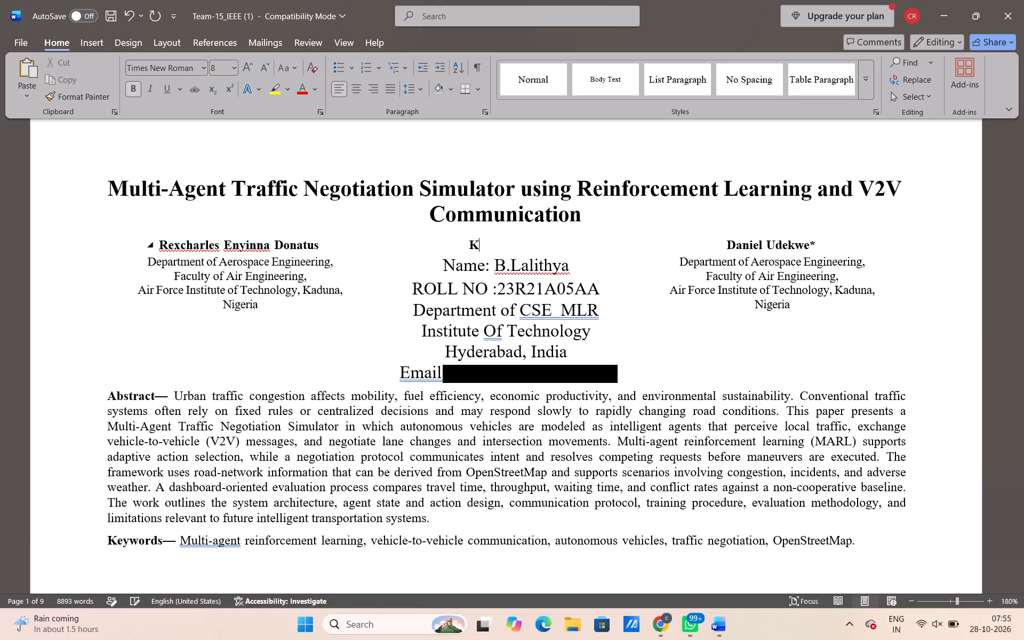
key(BackSpace)
key(BackSpace)
Erase the first author's bold name backwards from its end, leaving only part of the first name.
key(BackSpace)
key(BackSpace)
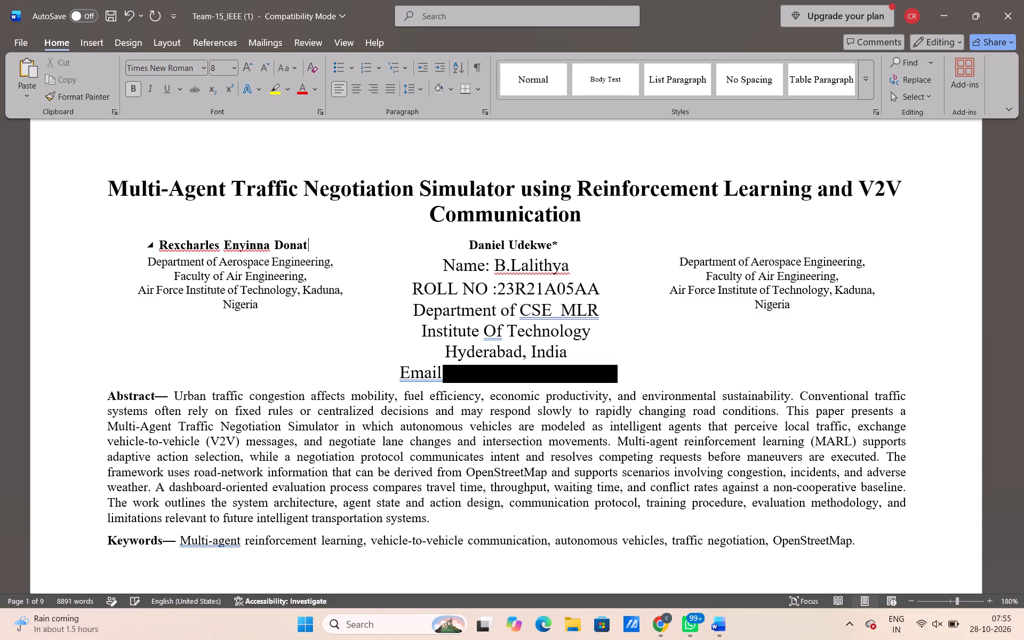
key(BackSpace)
key(BackSpace)
key(BackSpace)
key(BackSpace)
key(BackSpace)
key(BackSpace)
key(BackSpace)
key(BackSpace)
key(BackSpace)
key(BackSpace)
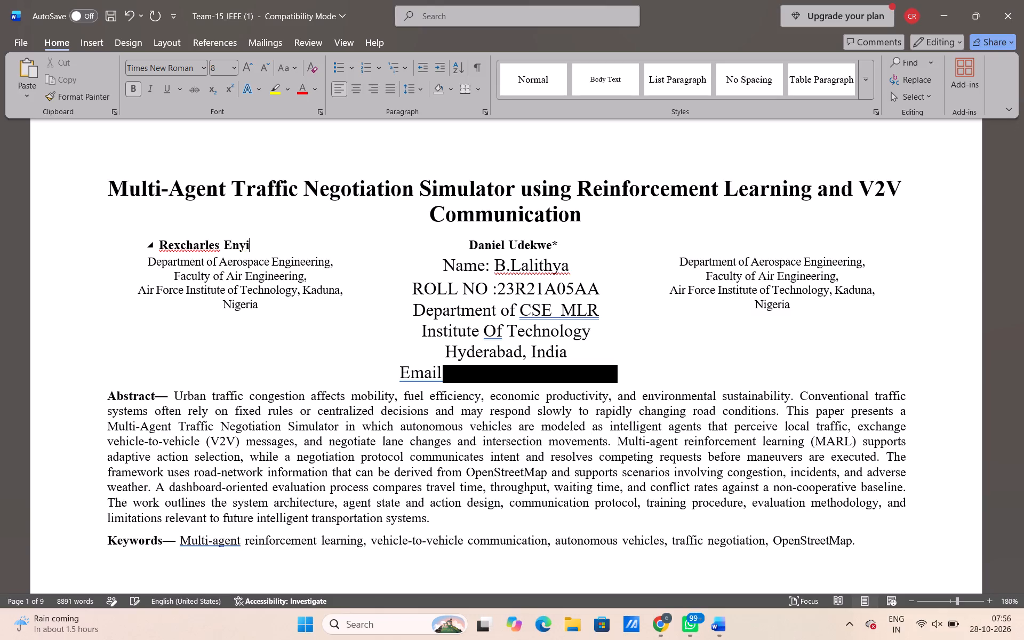
key(BackSpace)
key(BackSpace)
key(BackSpace)
key(BackSpace)
key(BackSpace)
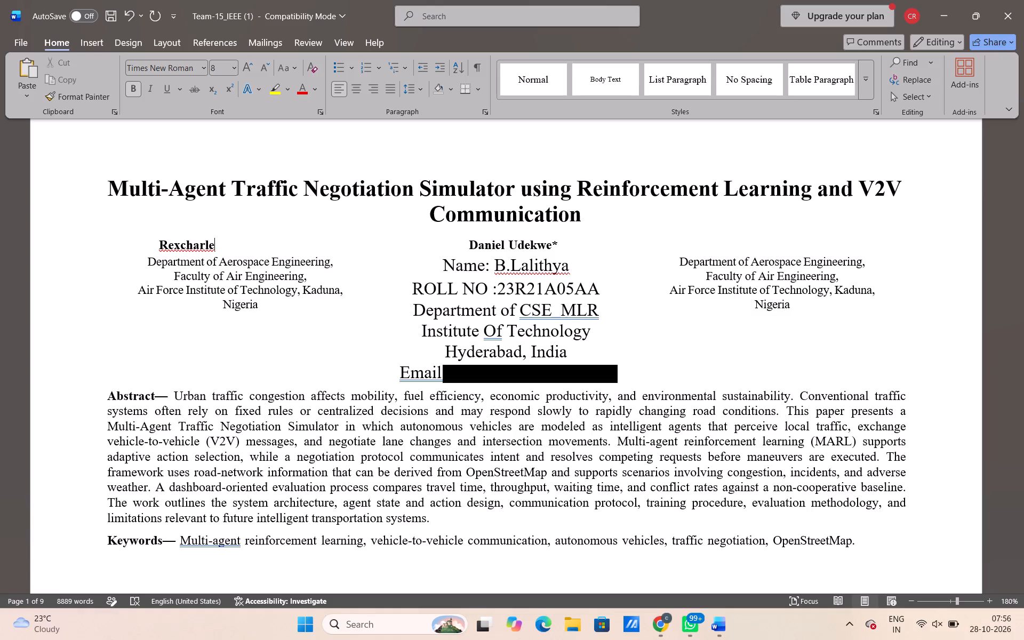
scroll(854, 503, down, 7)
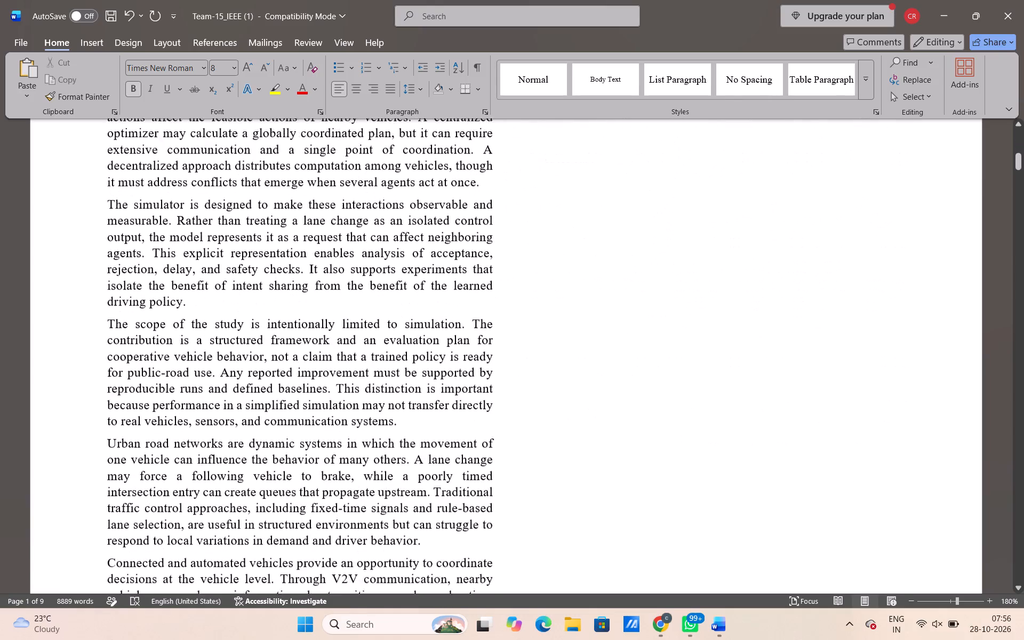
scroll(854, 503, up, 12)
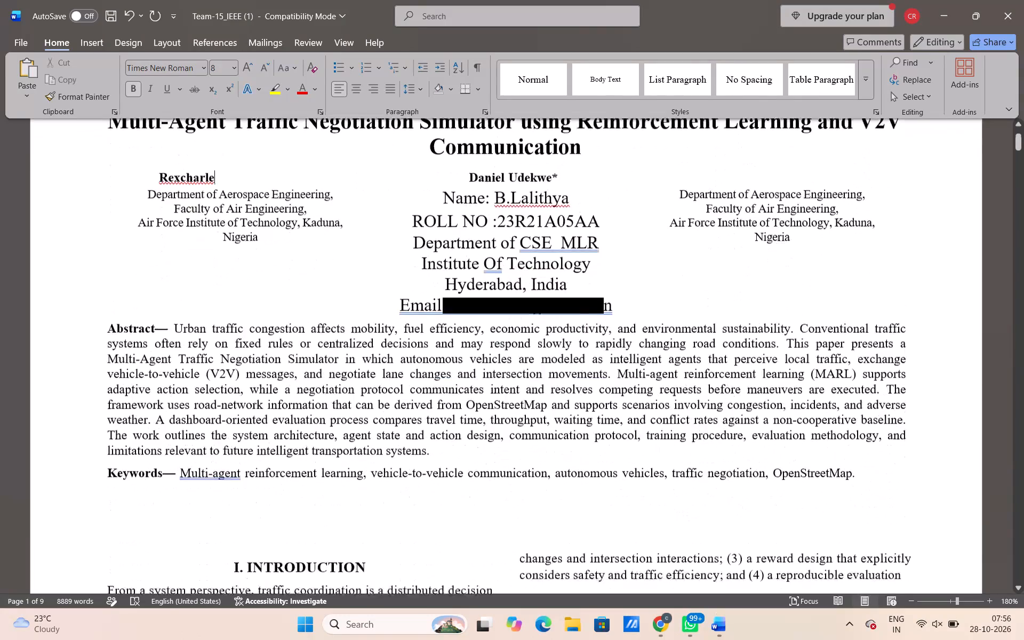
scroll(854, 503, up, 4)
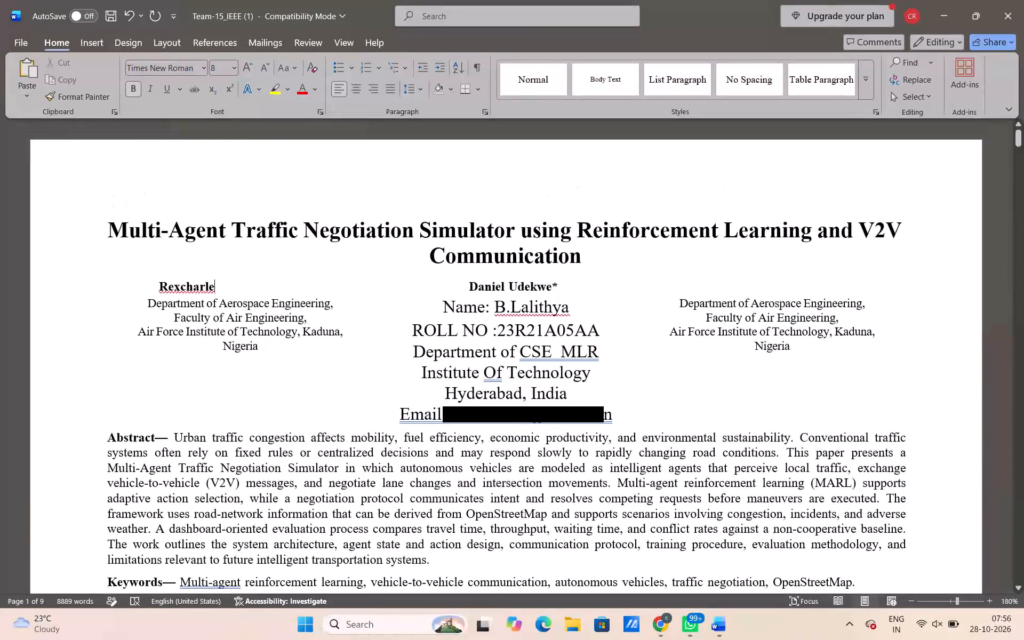
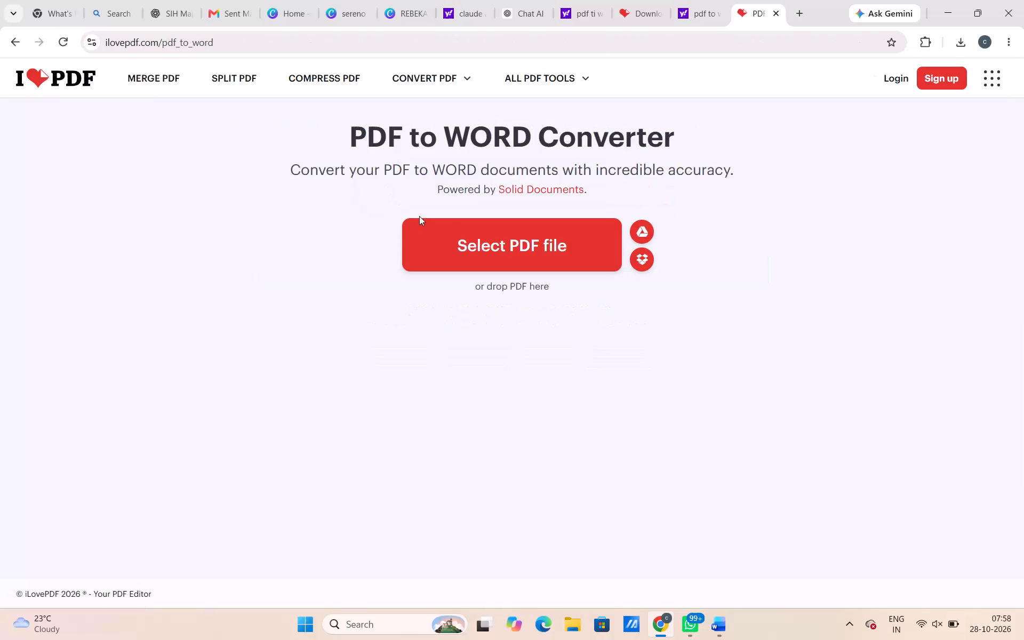
Load the IEEE_ElderlyCare.pdf - iThenticate file from Downloads into the iLovePDF PDF to Word converter in Chrome.
click(457, 235)
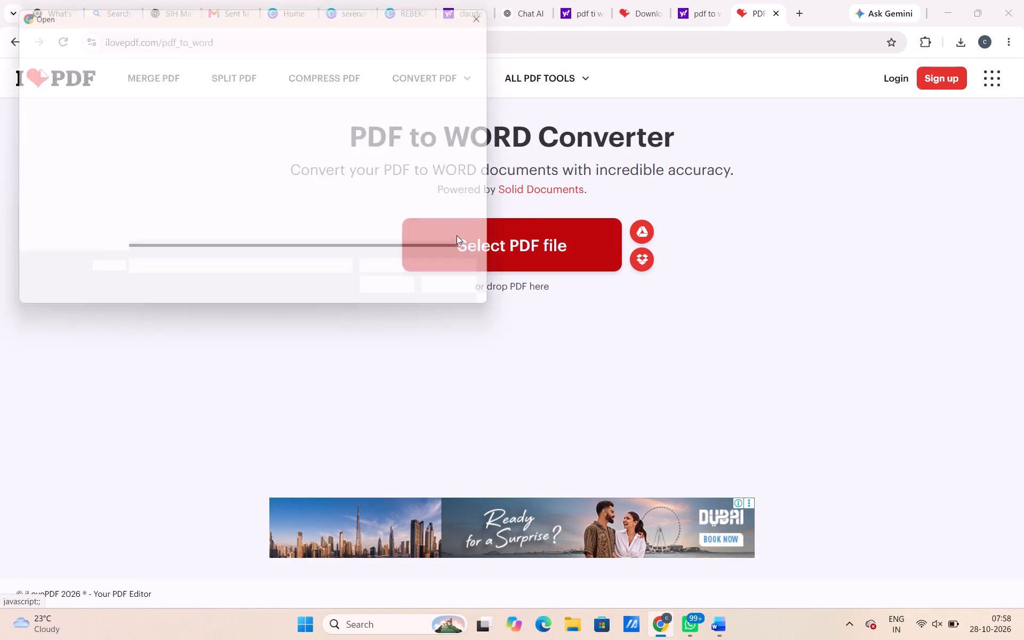
click(230, 121)
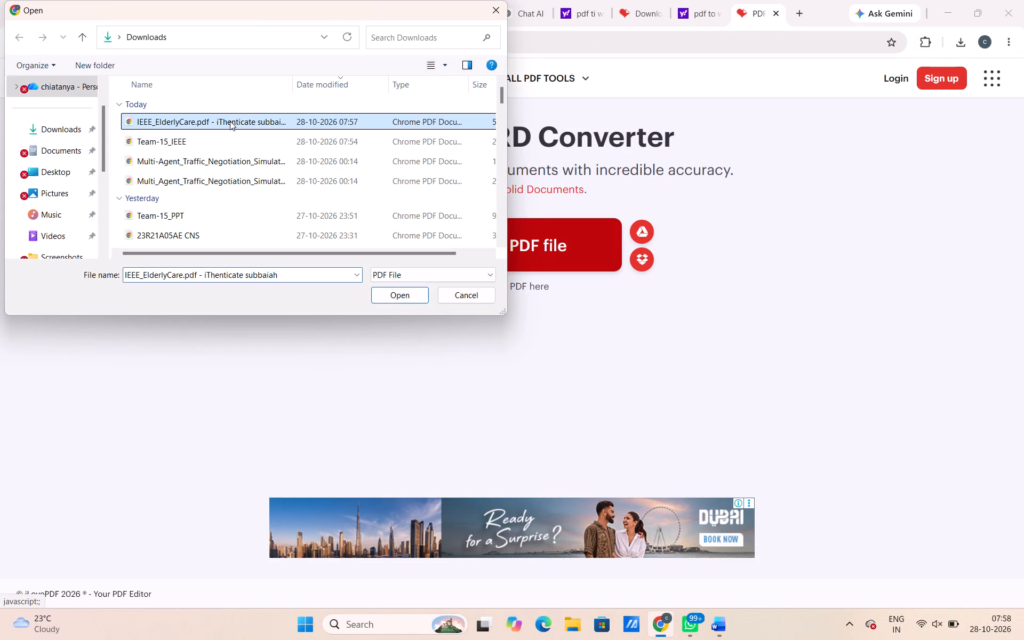
click(388, 299)
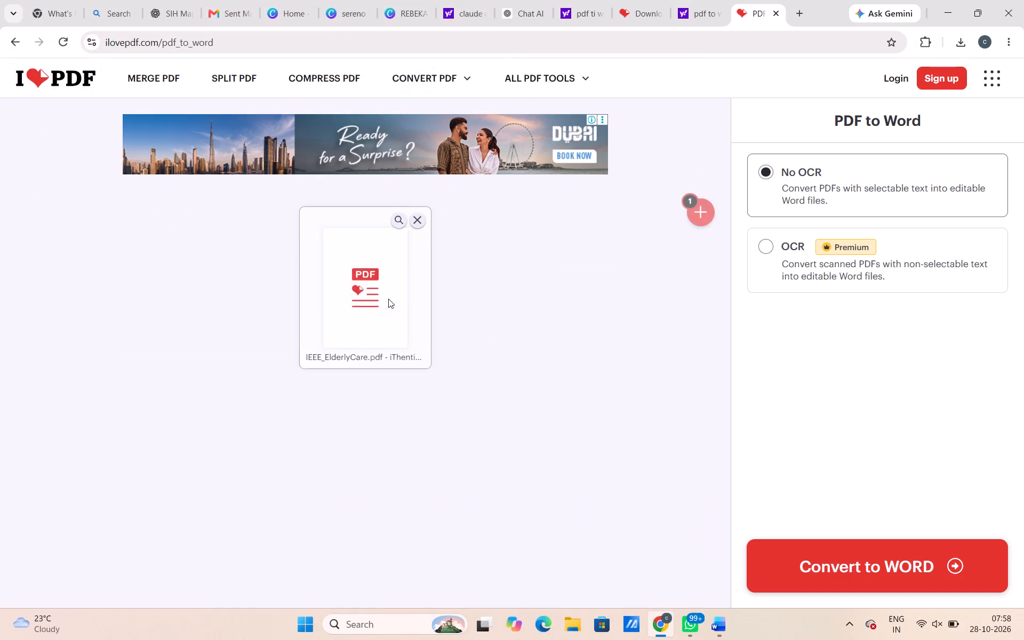
Convert the uploaded IEEE_ElderlyCare PDF to a Word document with No OCR.
click(849, 553)
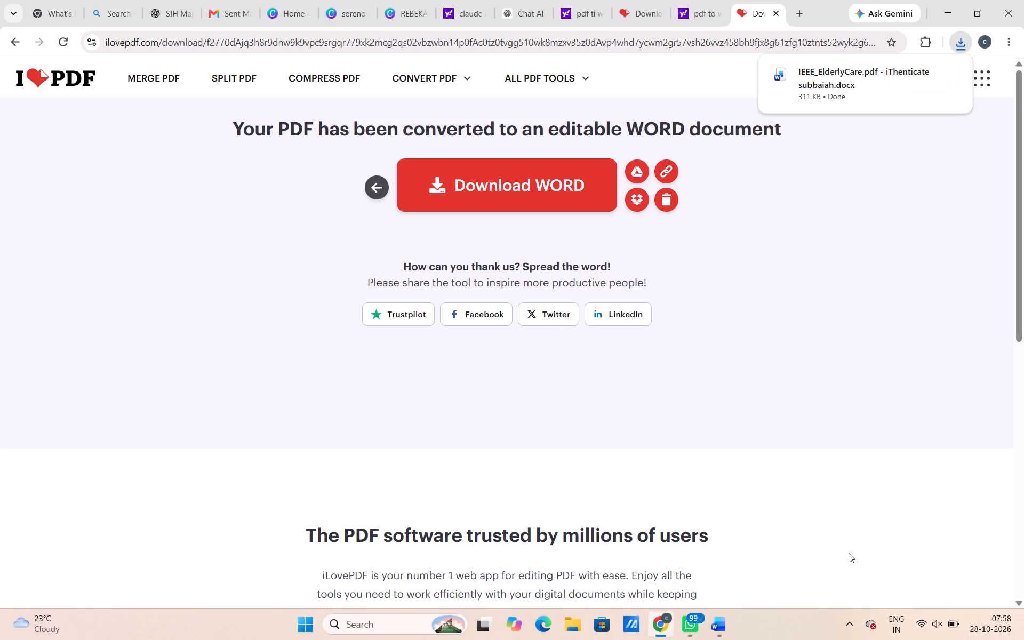
Open the downloaded IEEE_ElderlyCare document in Word and enable editing on it.
double_click(806, 94)
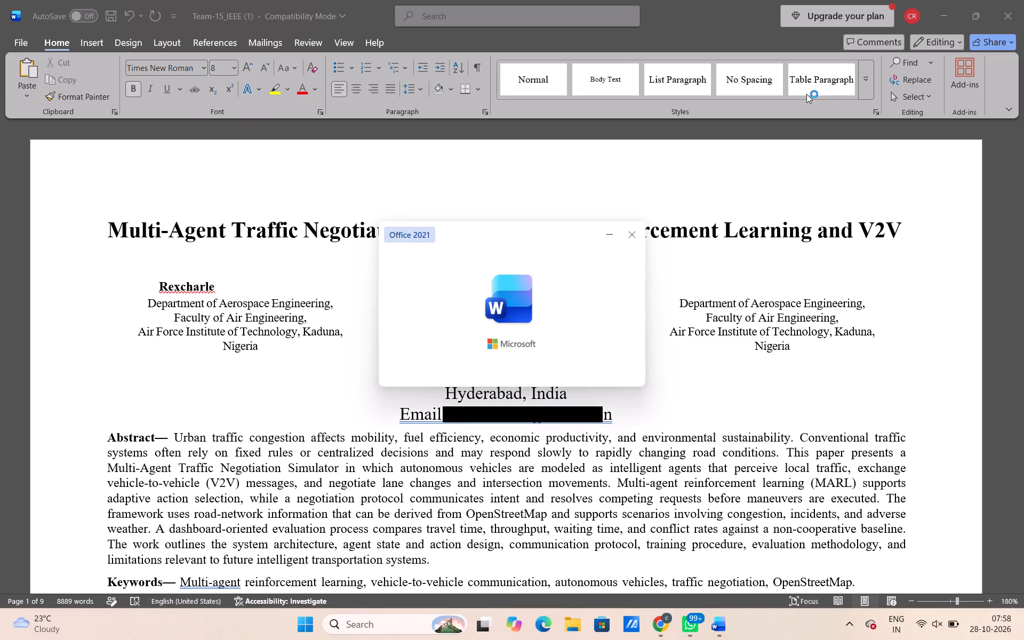
scroll(597, 384, down, 20)
scroll(597, 384, down, 1)
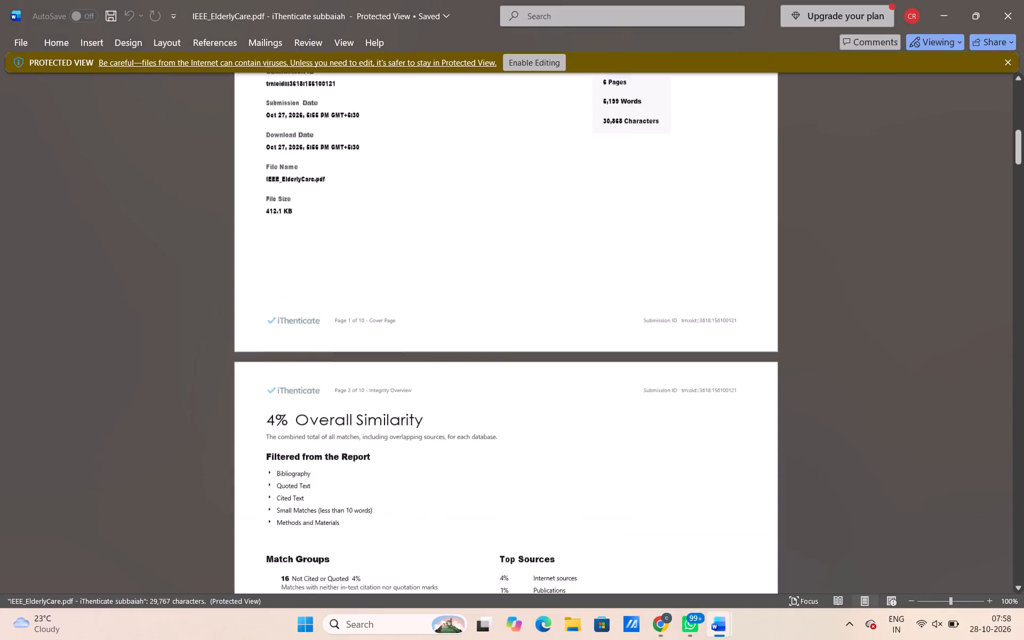
scroll(597, 384, down, 20)
scroll(597, 384, down, 4)
click(542, 63)
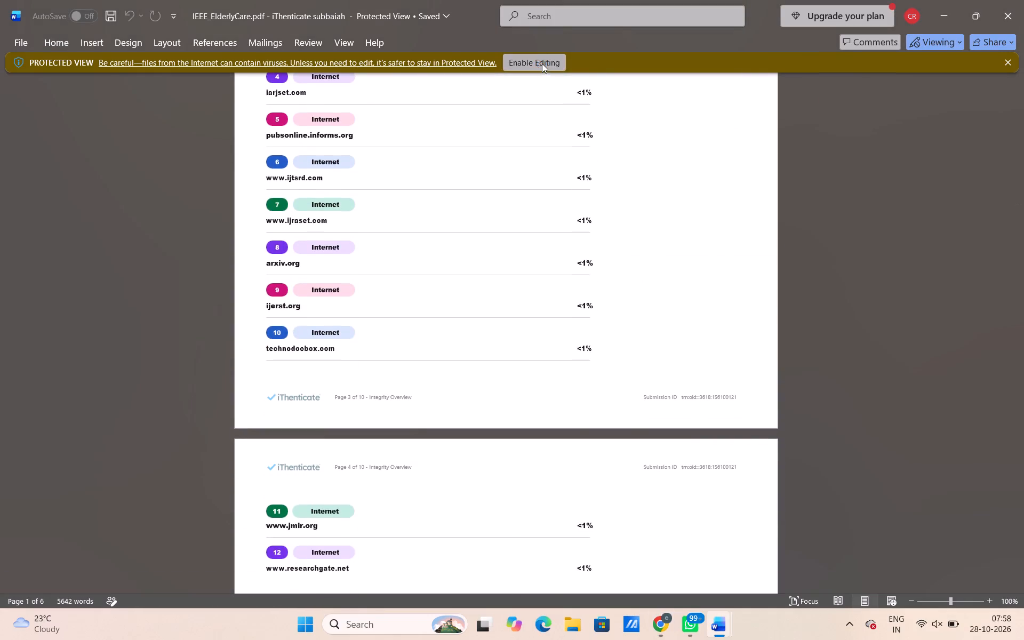
Try to copy the four-cell author details table beneath the elderly care paper's title.
scroll(639, 351, down, 20)
scroll(639, 351, down, 20)
scroll(639, 351, down, 5)
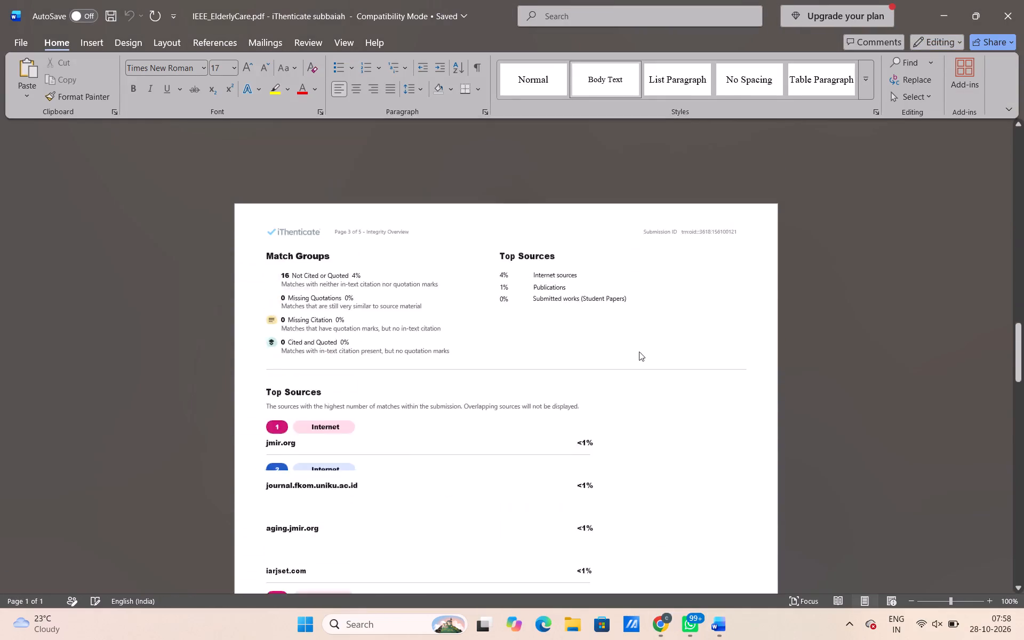
scroll(639, 351, down, 16)
scroll(639, 351, up, 2)
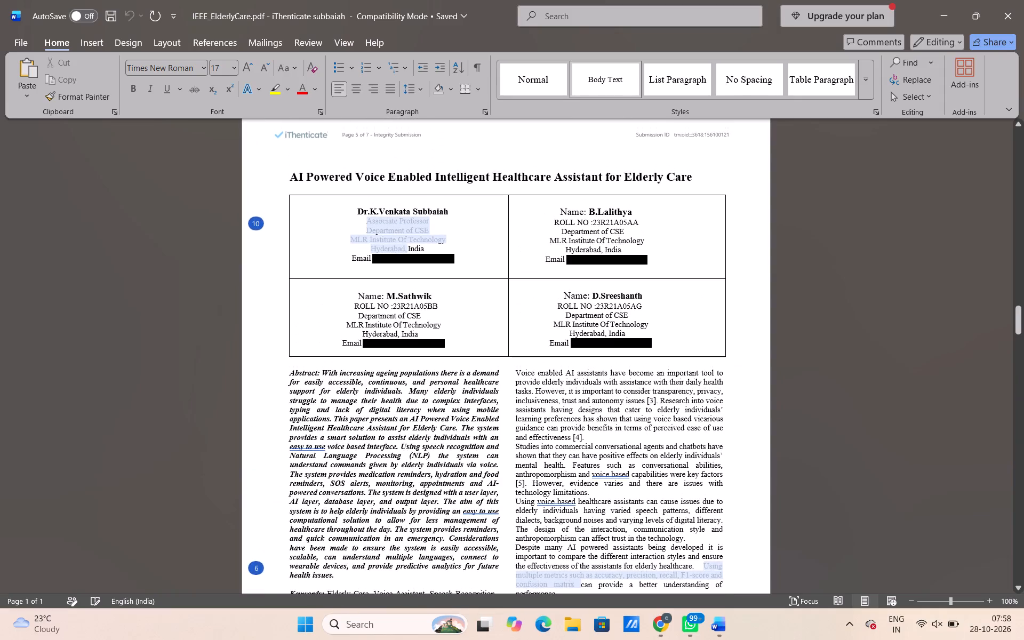
drag(279, 197, 333, 236)
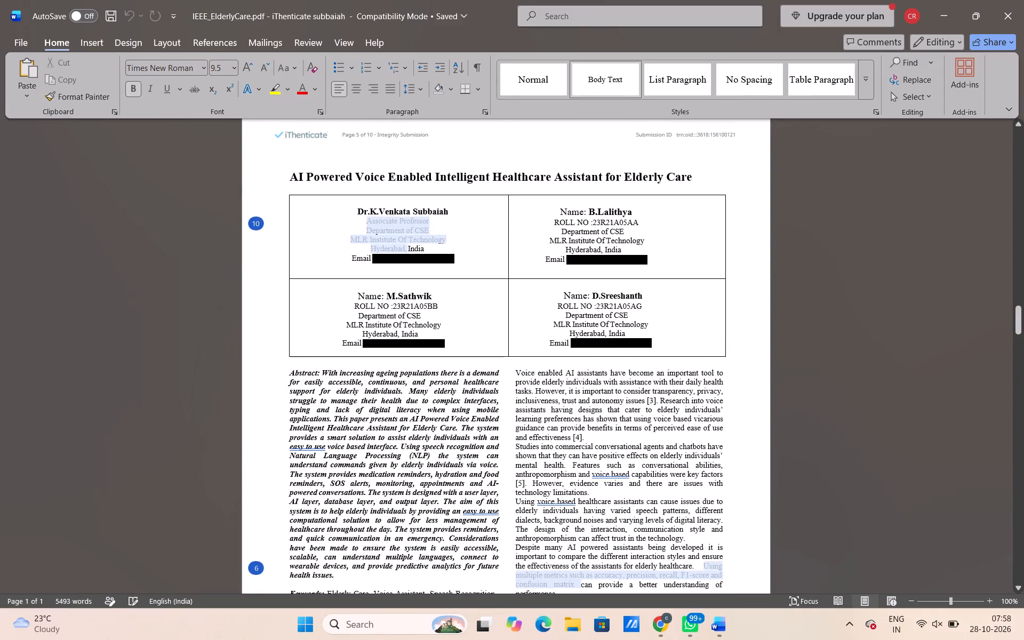
click(333, 236)
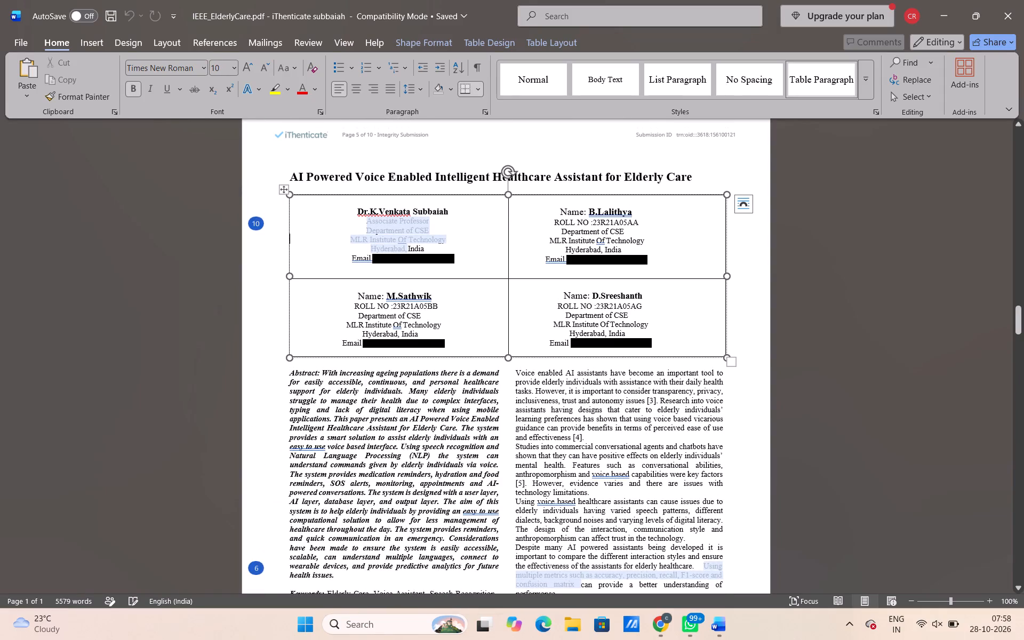
key(ctrl+c)
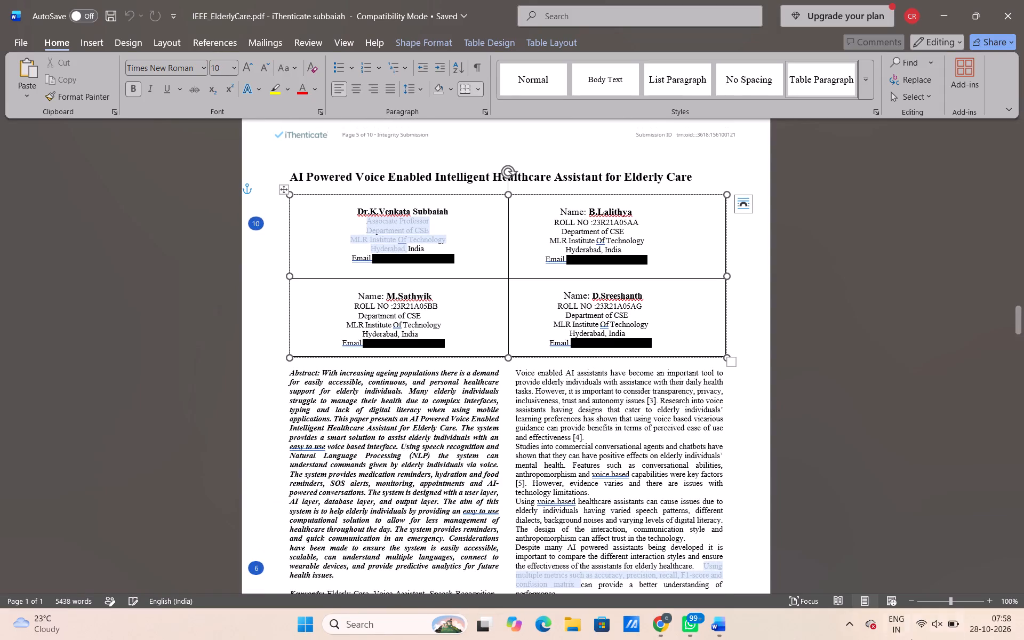
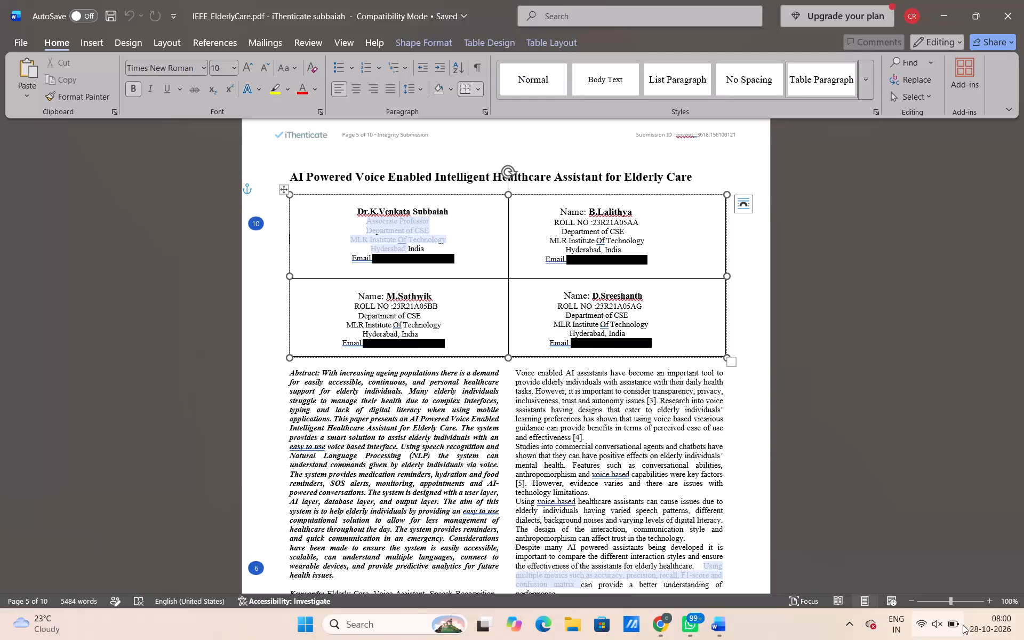
Switch to the Team-15_IEEE document.
click(718, 619)
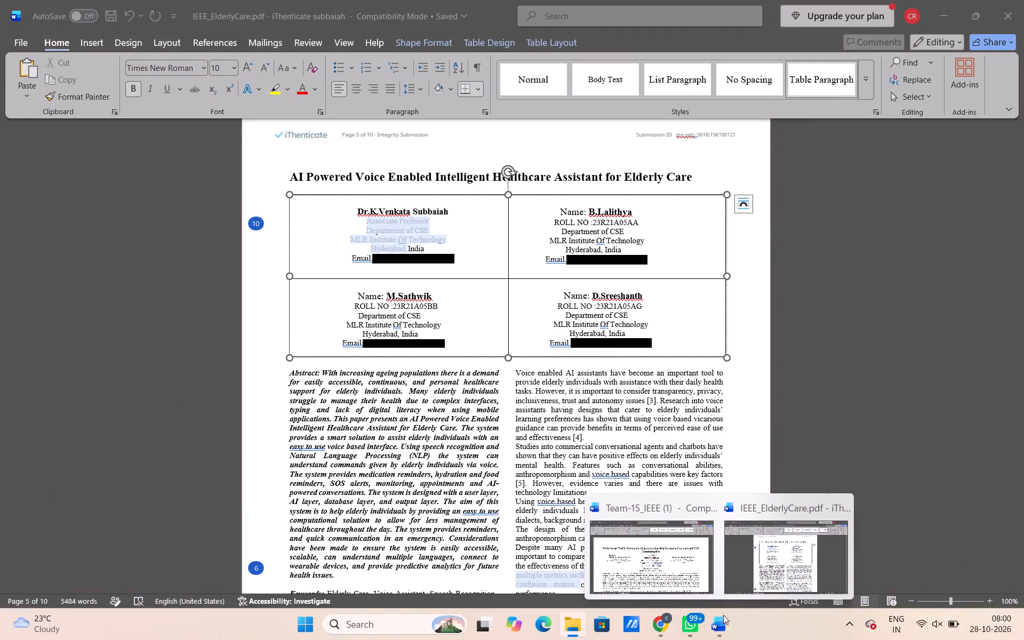
click(661, 570)
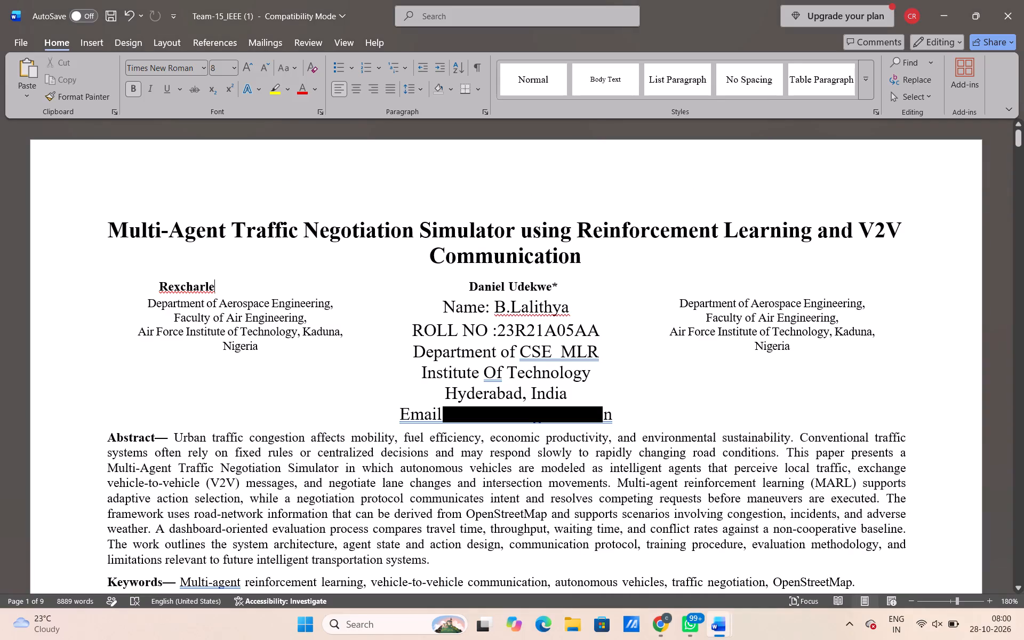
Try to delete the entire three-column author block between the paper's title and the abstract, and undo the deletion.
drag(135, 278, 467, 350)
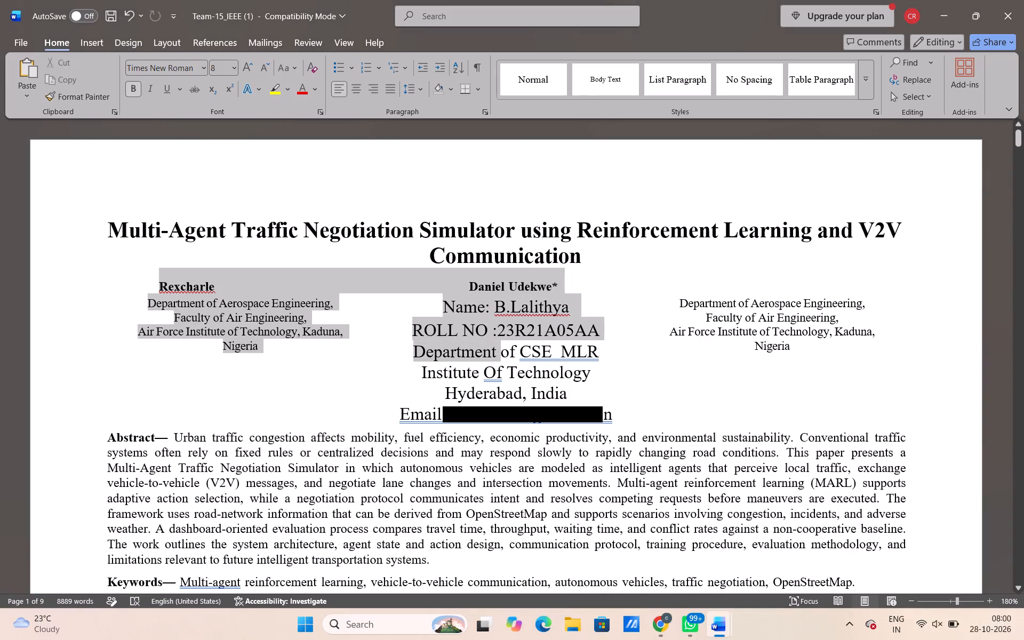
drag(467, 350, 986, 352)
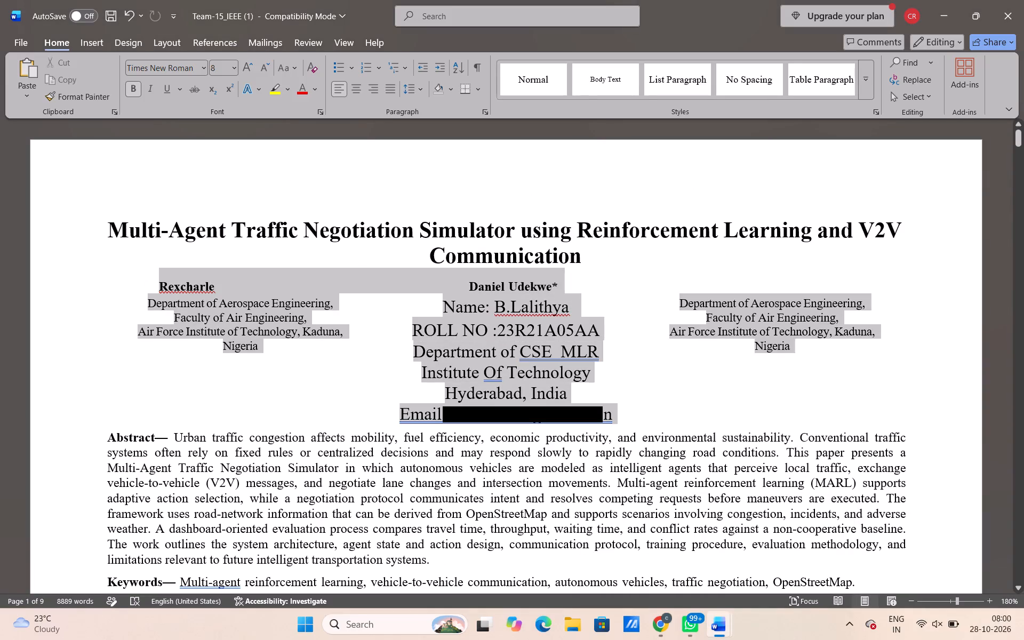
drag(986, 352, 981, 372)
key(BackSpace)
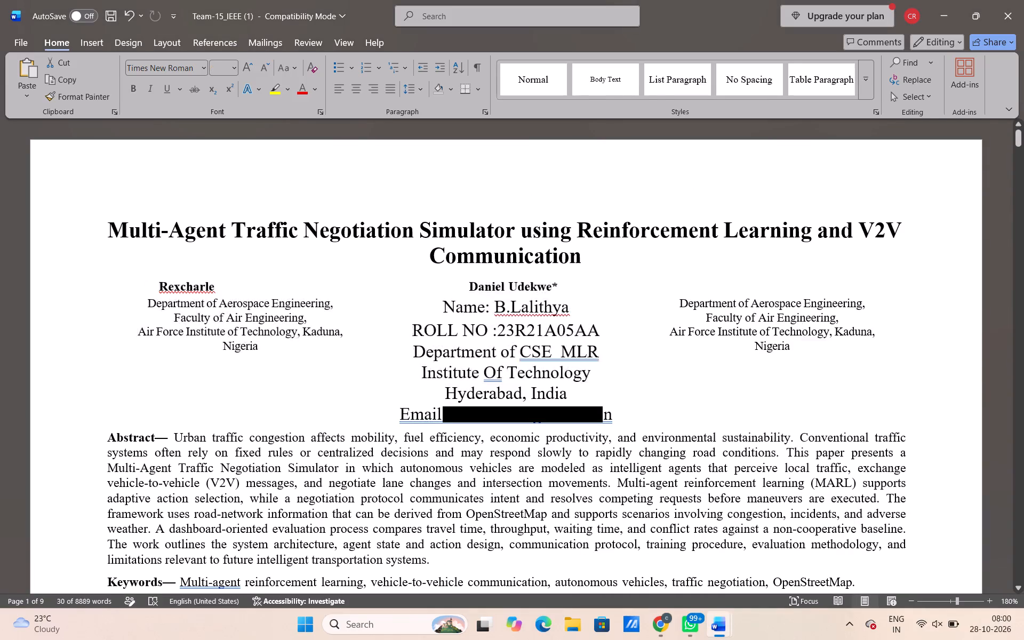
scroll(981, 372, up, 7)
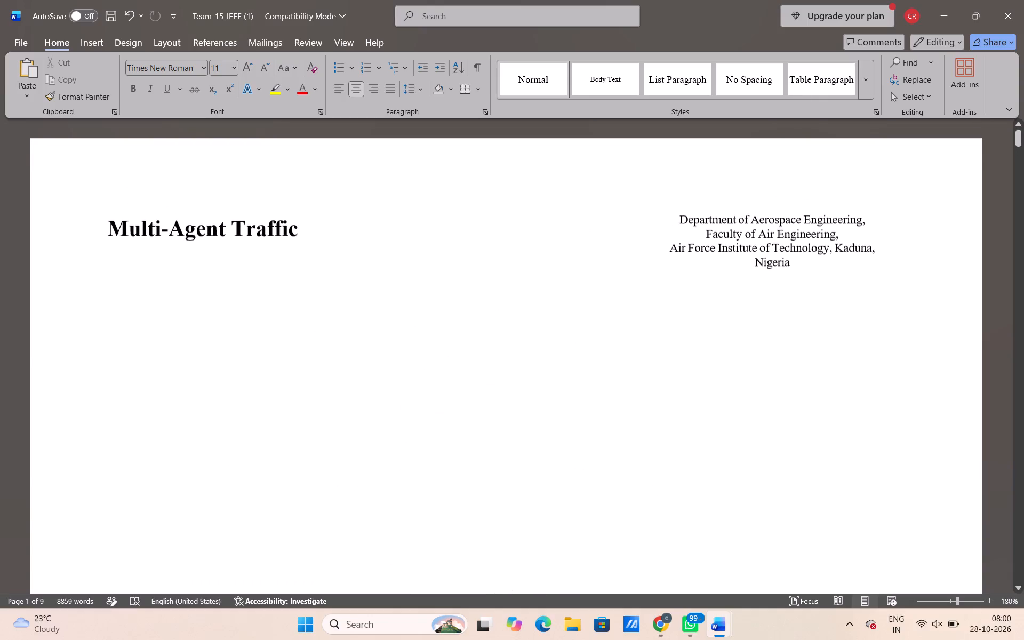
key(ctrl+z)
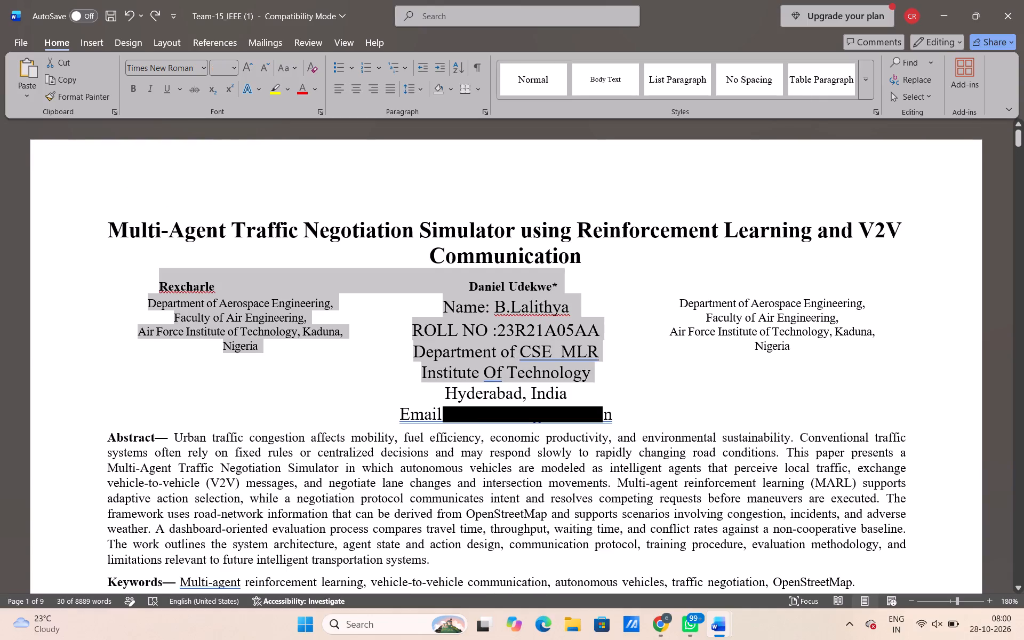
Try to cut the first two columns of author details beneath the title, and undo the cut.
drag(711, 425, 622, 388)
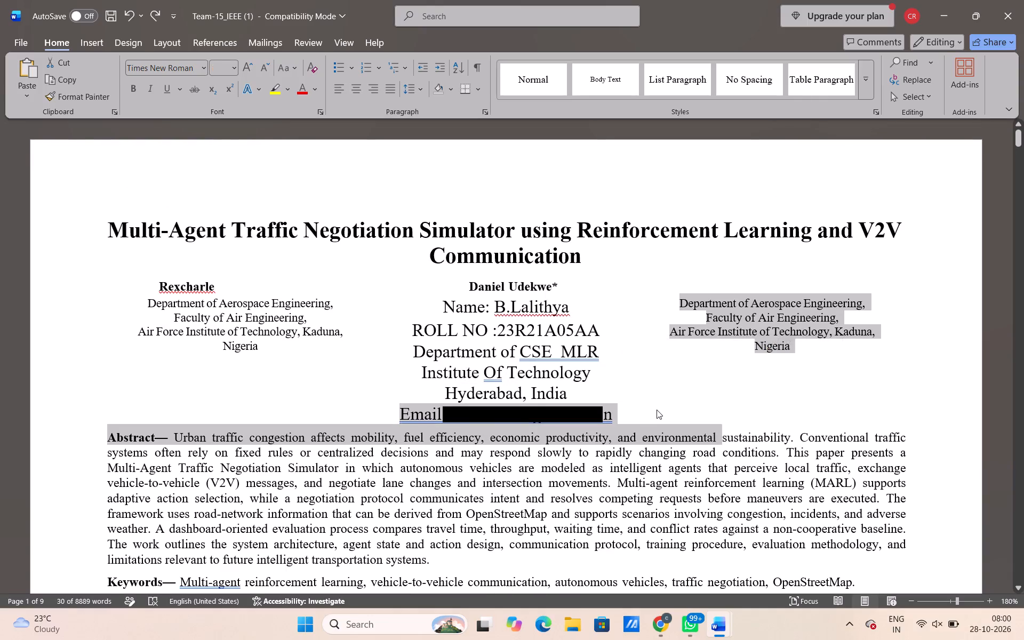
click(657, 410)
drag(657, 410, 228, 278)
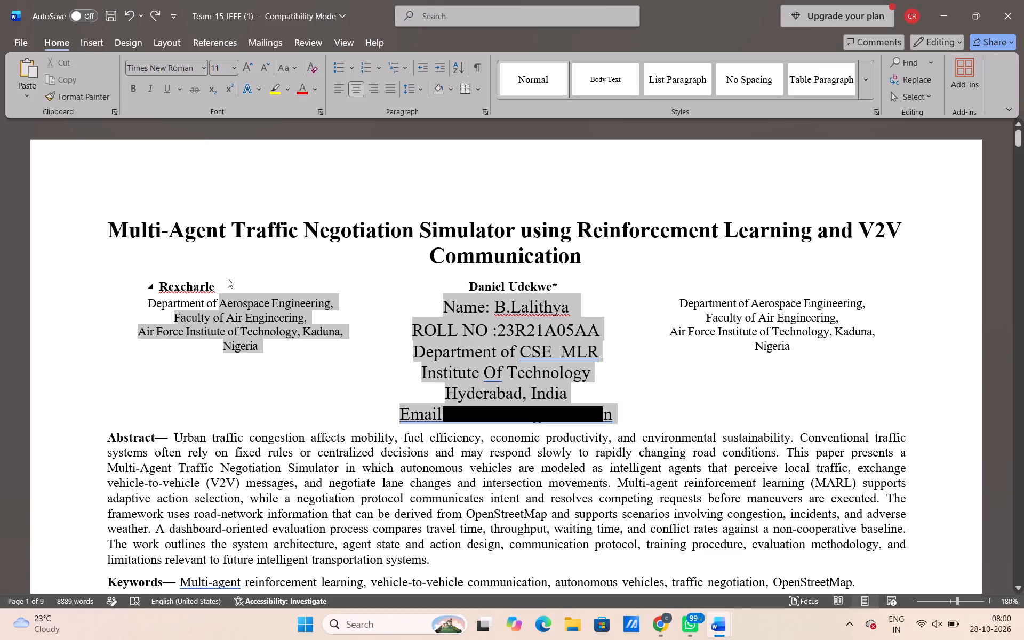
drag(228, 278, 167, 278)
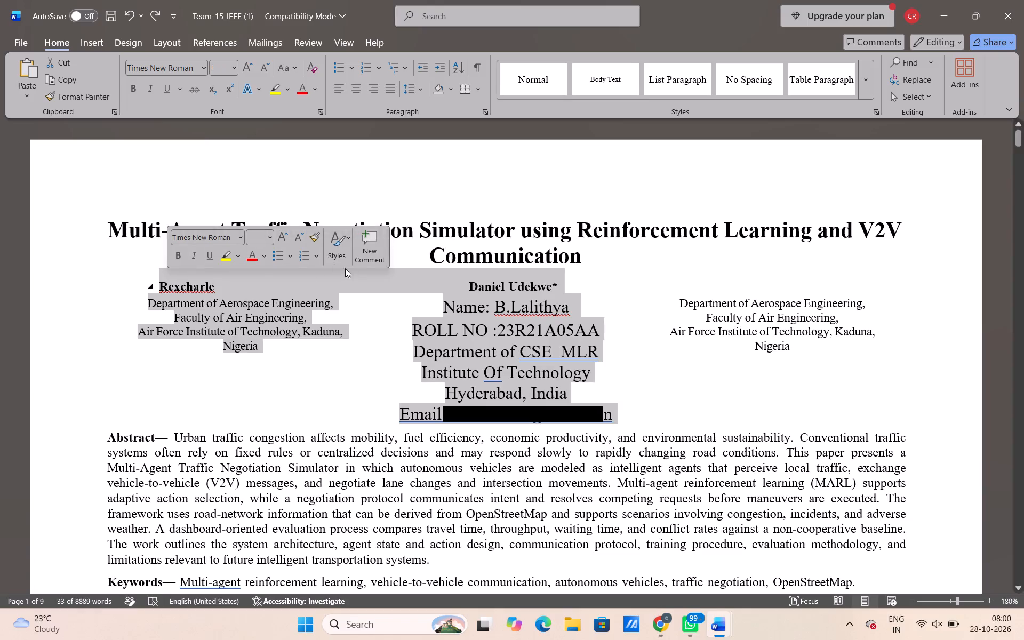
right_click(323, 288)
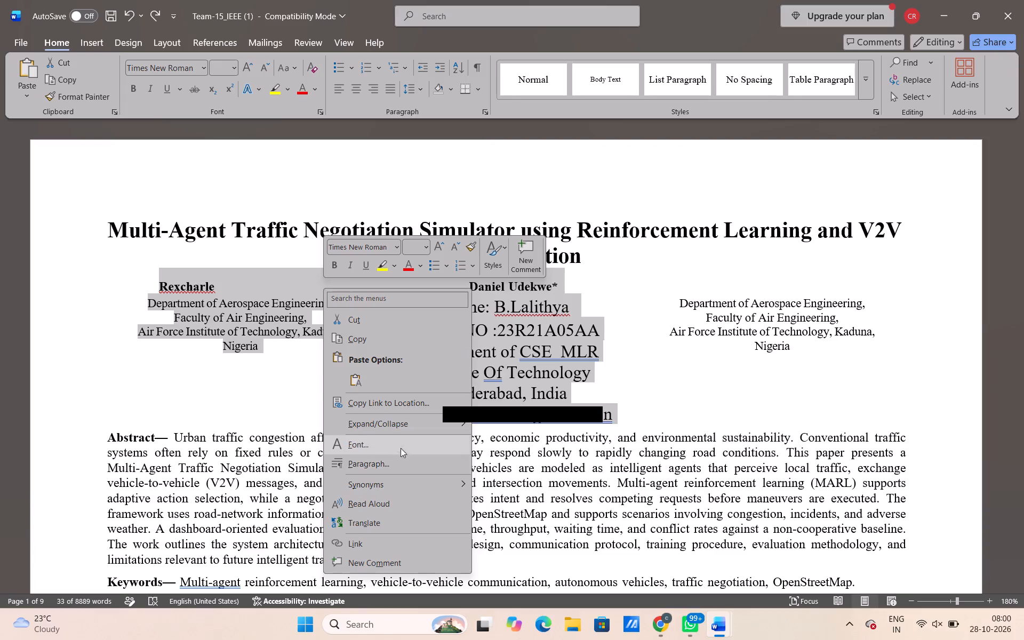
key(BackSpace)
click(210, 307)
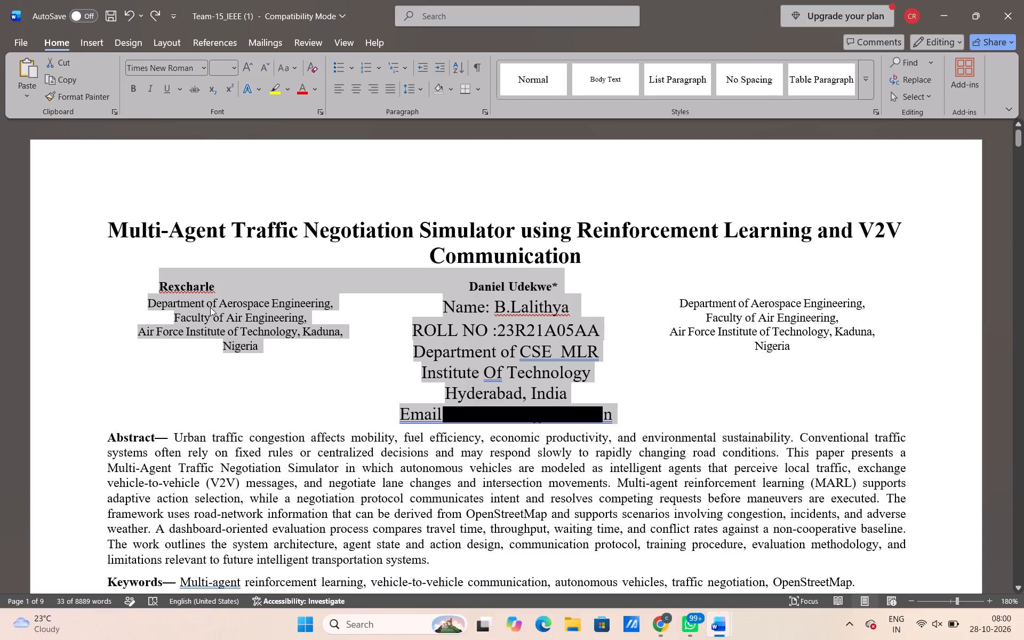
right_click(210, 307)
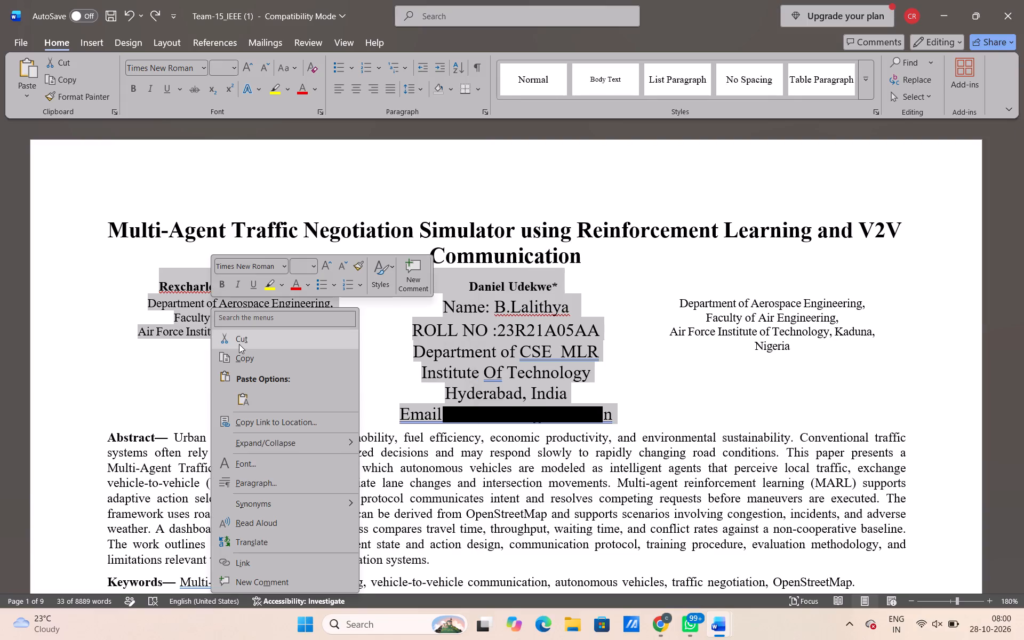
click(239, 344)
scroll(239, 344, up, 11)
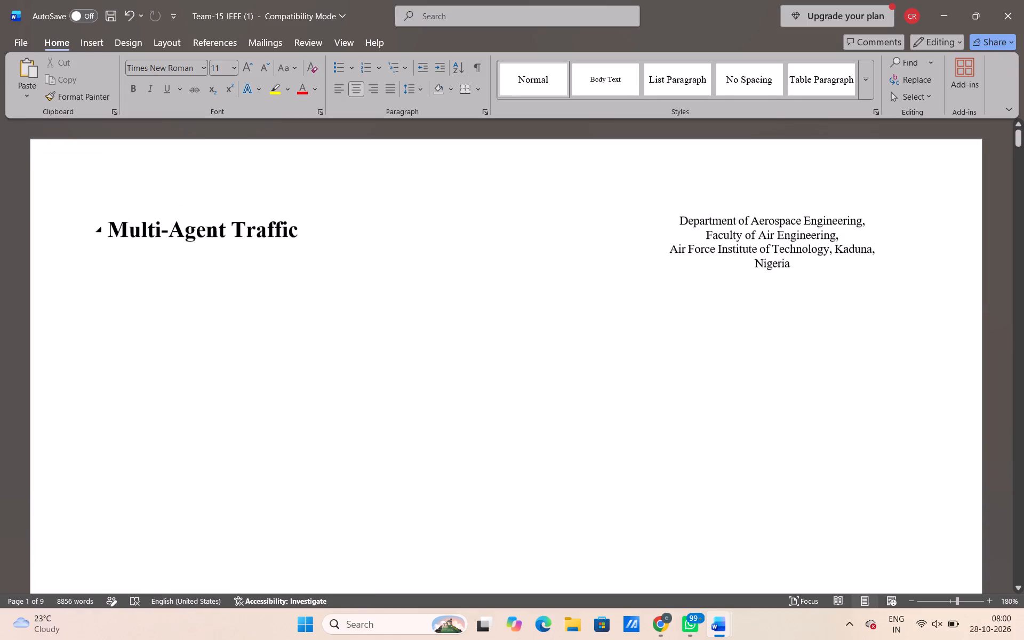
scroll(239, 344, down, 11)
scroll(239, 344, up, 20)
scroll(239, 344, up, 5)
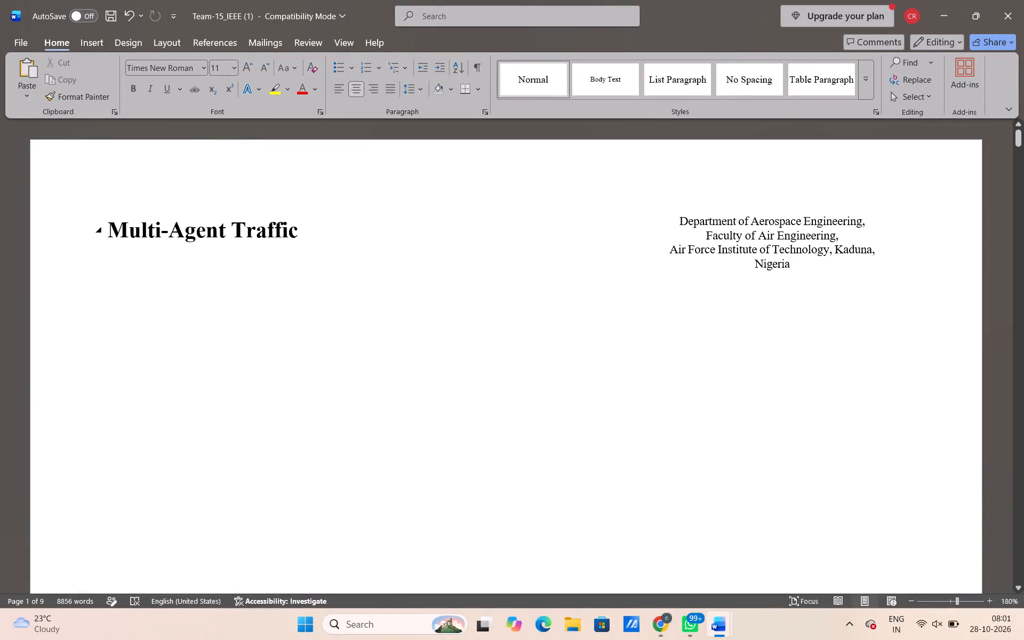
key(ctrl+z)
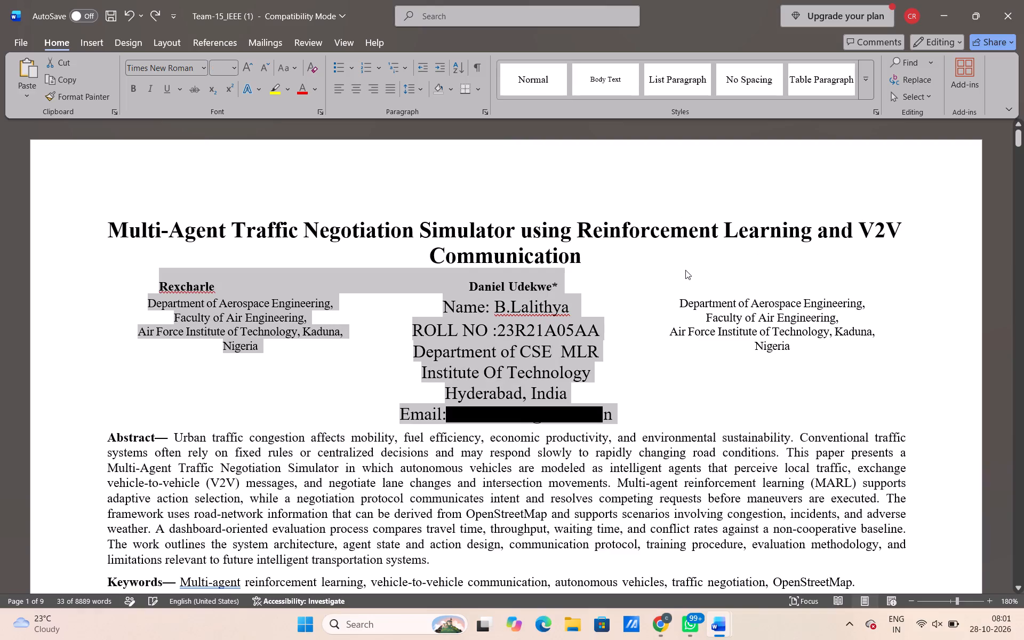
Delete all author names and affiliations between the title and the abstract, leaving an empty line beneath the title.
click(778, 360)
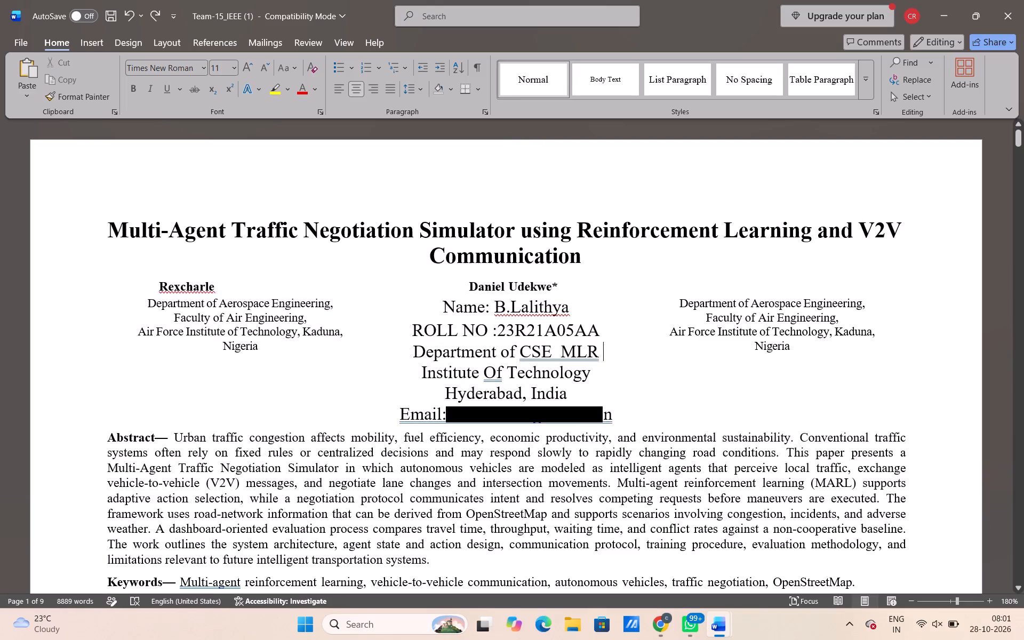
click(810, 349)
key(BackSpace)
key(BackSpace)
key(BackSpace)
key(BackSpace)
key(BackSpace)
key(BackSpace)
key(BackSpace)
key(BackSpace)
key(BackSpace)
key(BackSpace)
key(BackSpace)
key(BackSpace)
key(BackSpace)
key(BackSpace)
key(BackSpace)
key(BackSpace)
key(BackSpace)
key(BackSpace)
key(BackSpace)
key(BackSpace)
key(BackSpace)
key(BackSpace)
key(BackSpace)
key(BackSpace)
key(BackSpace)
key(BackSpace)
key(BackSpace)
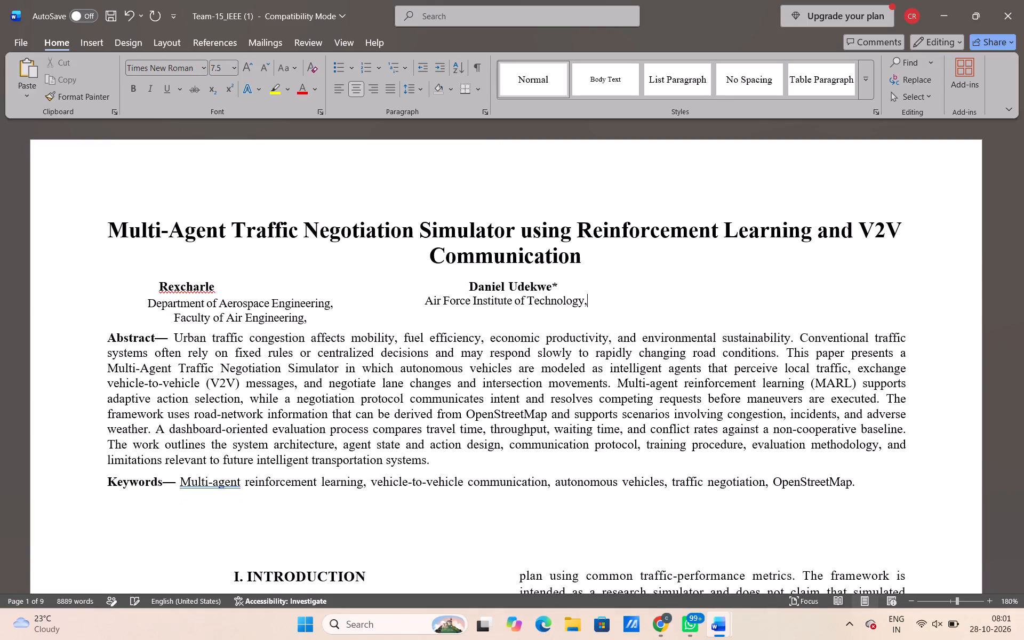
key(BackSpace)
key(BackSpace)
key(BackSpace)
key(BackSpace)
key(BackSpace)
key(BackSpace)
key(BackSpace)
key(BackSpace)
key(BackSpace)
key(BackSpace)
key(BackSpace)
key(BackSpace)
key(BackSpace)
key(BackSpace)
key(BackSpace)
key(BackSpace)
key(BackSpace)
key(BackSpace)
key(BackSpace)
key(BackSpace)
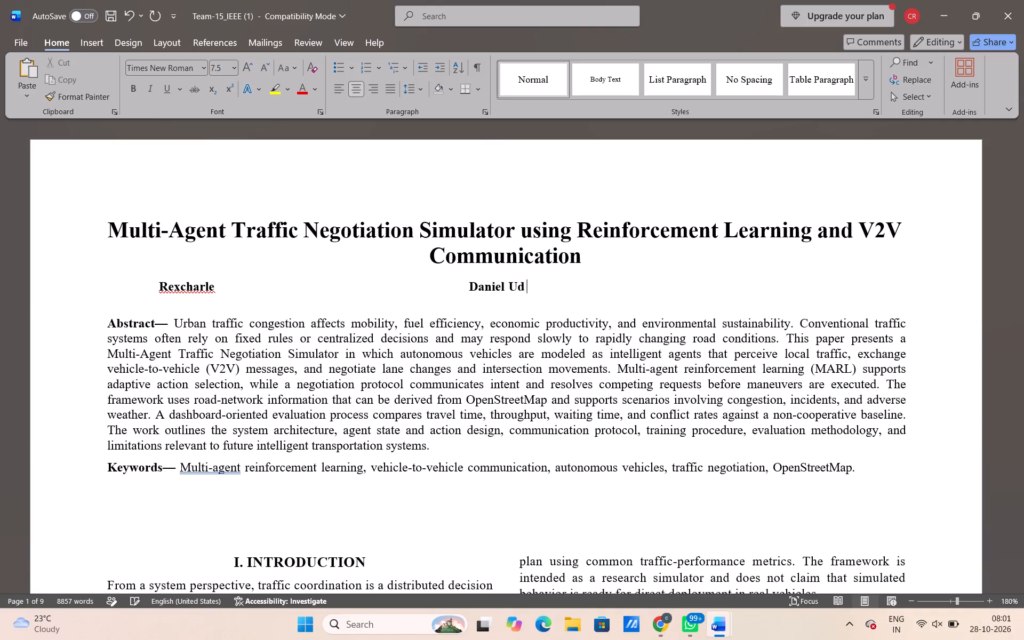
key(Return)
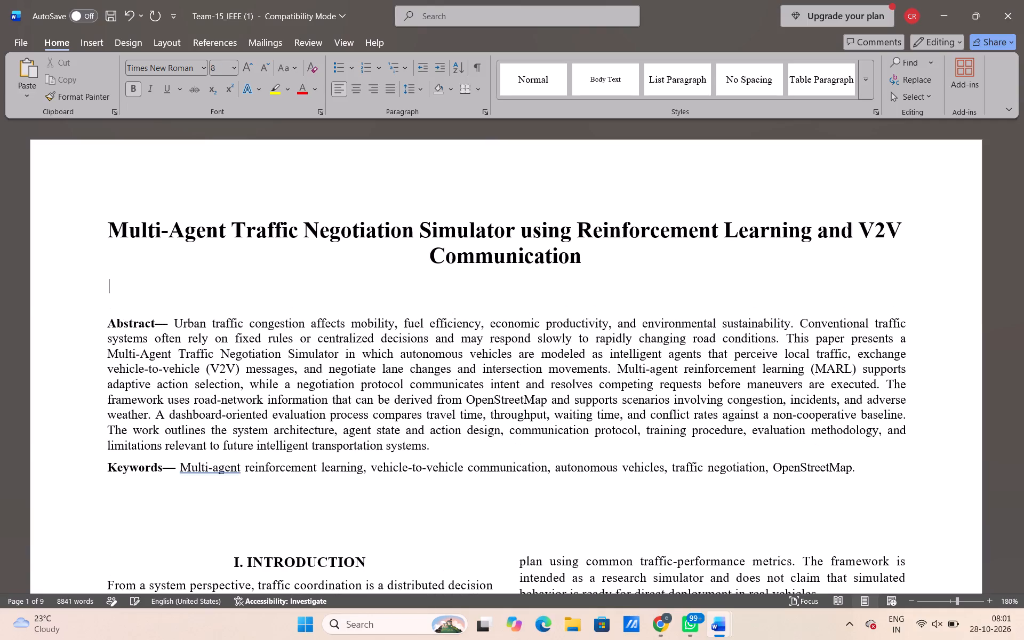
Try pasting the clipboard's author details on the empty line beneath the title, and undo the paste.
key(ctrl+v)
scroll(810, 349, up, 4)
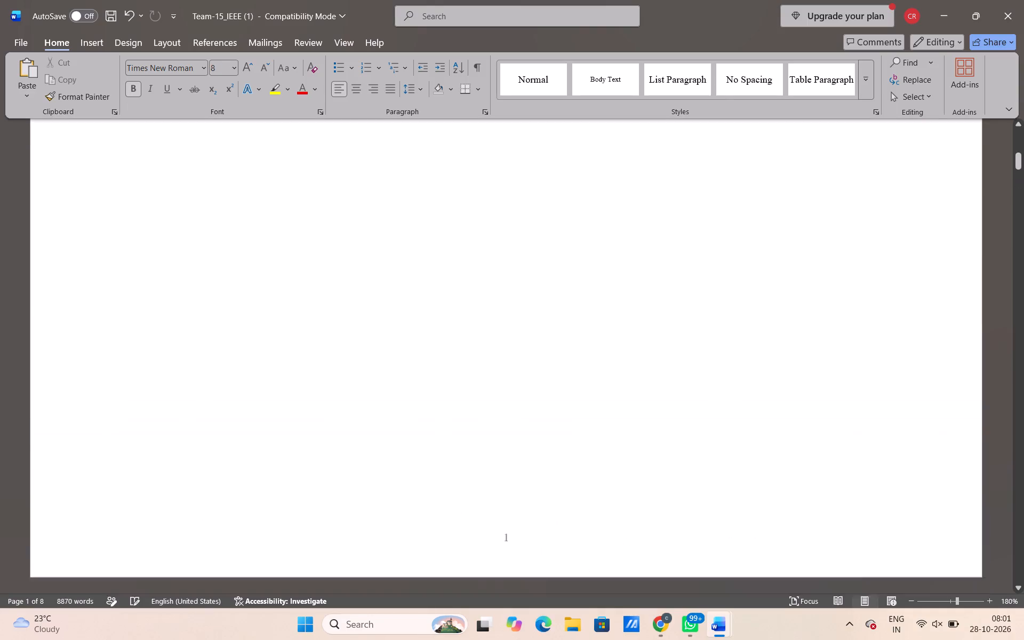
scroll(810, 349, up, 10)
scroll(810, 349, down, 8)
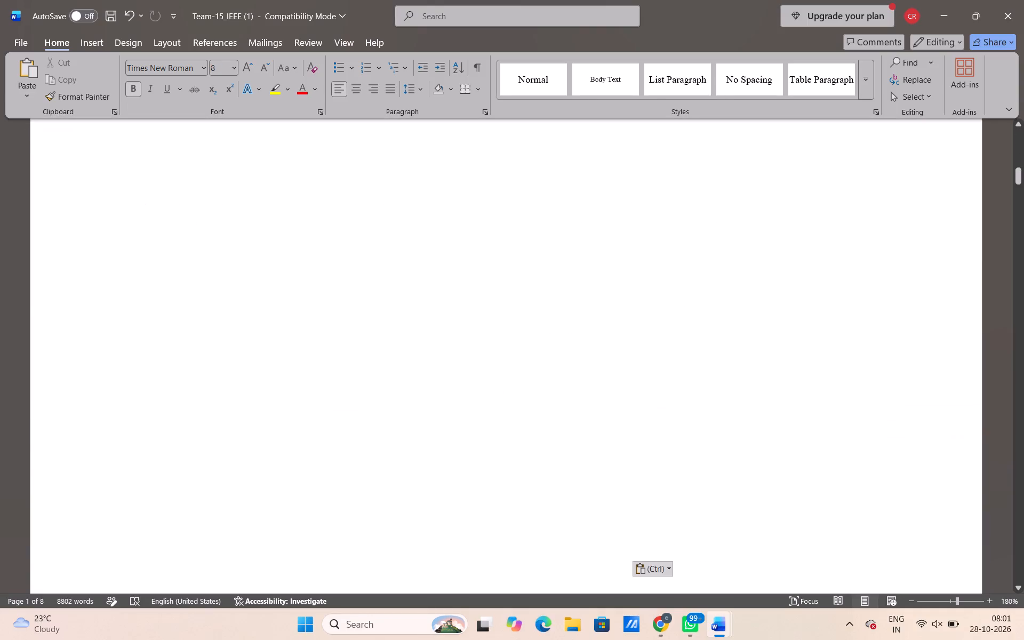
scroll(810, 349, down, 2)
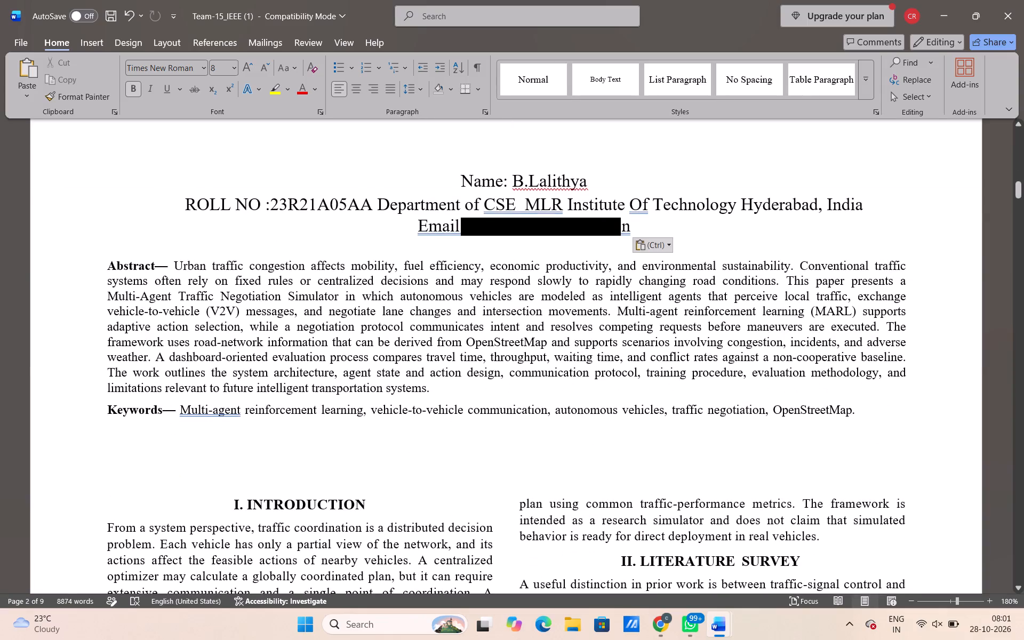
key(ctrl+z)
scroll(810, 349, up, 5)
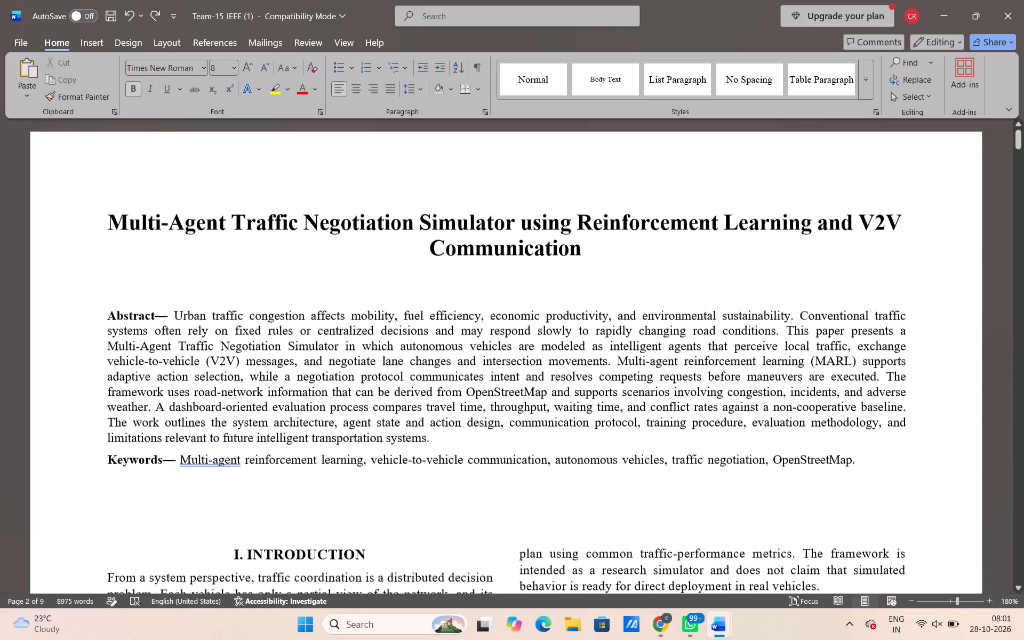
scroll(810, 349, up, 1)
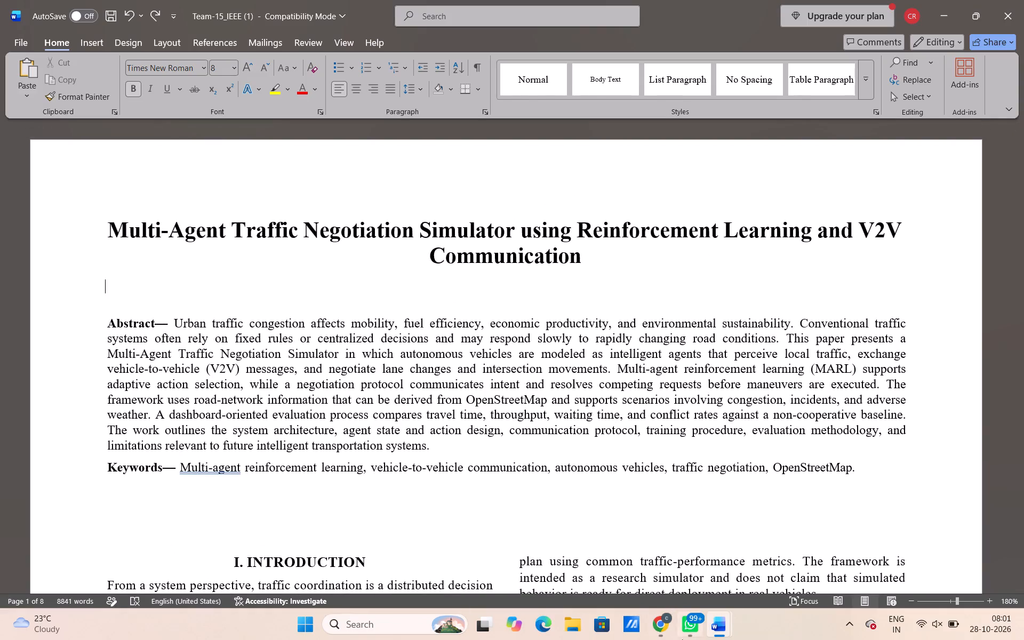
Switch to the IEEE_ElderlyCare document containing the bordered author table.
click(776, 563)
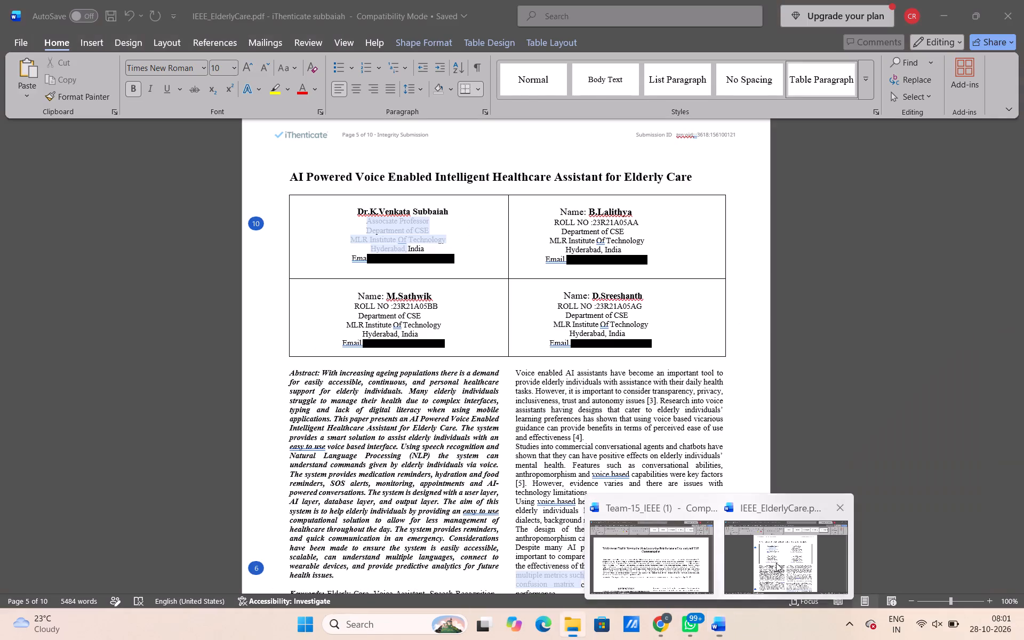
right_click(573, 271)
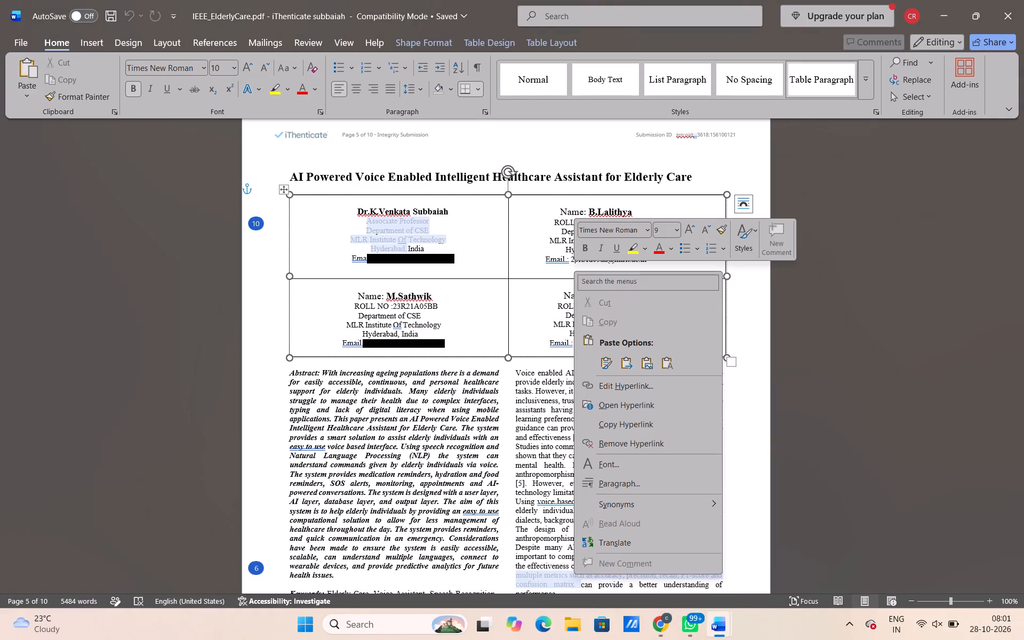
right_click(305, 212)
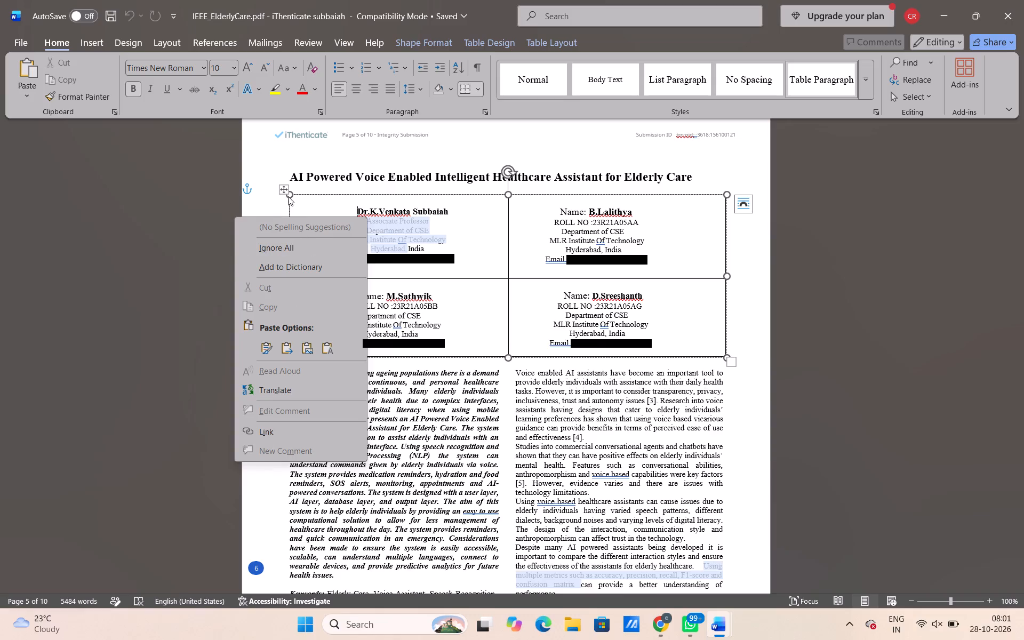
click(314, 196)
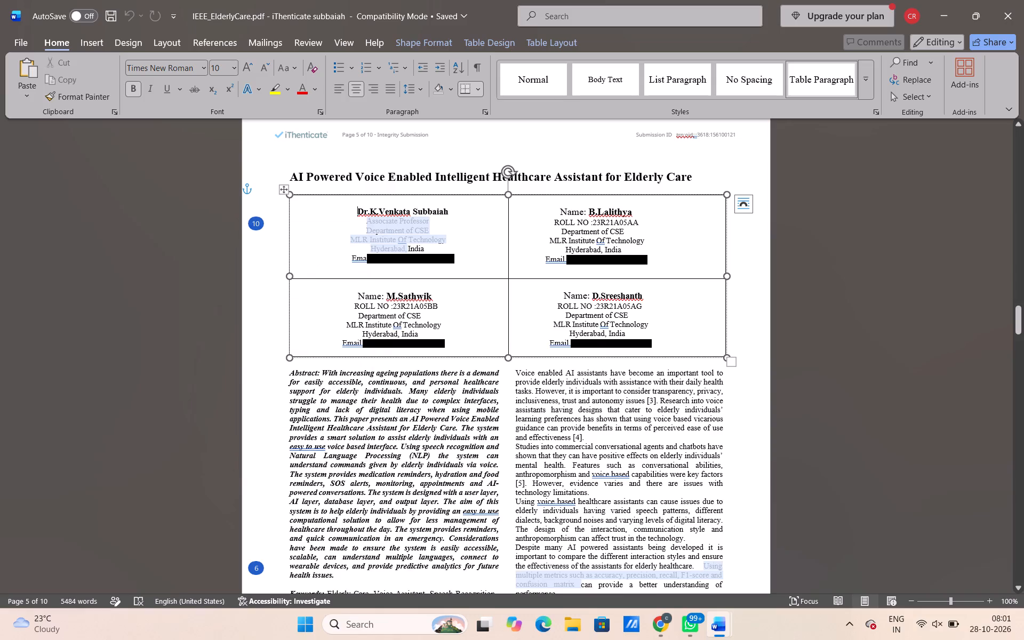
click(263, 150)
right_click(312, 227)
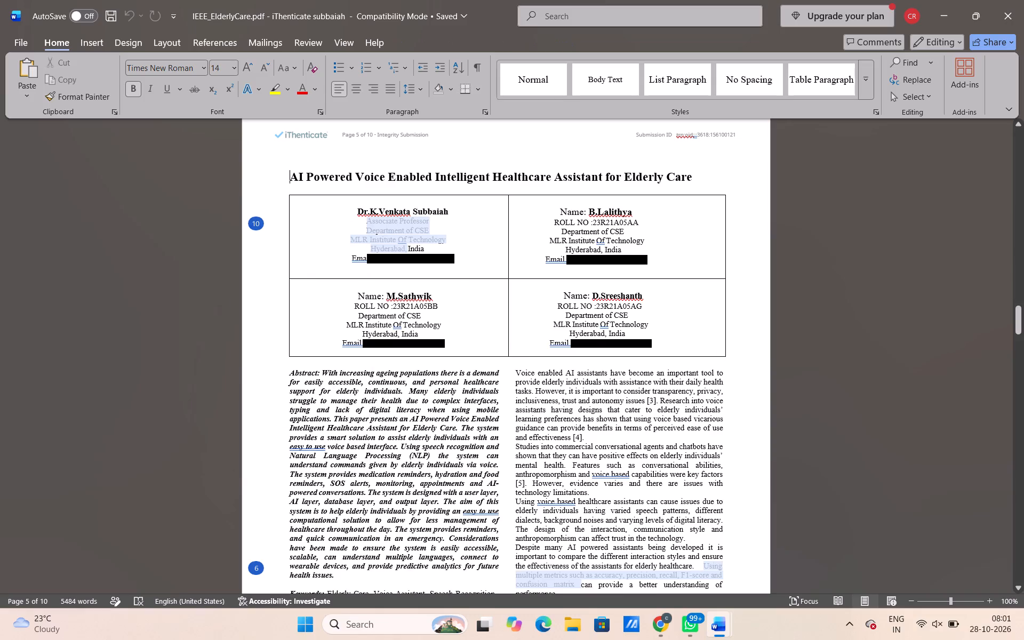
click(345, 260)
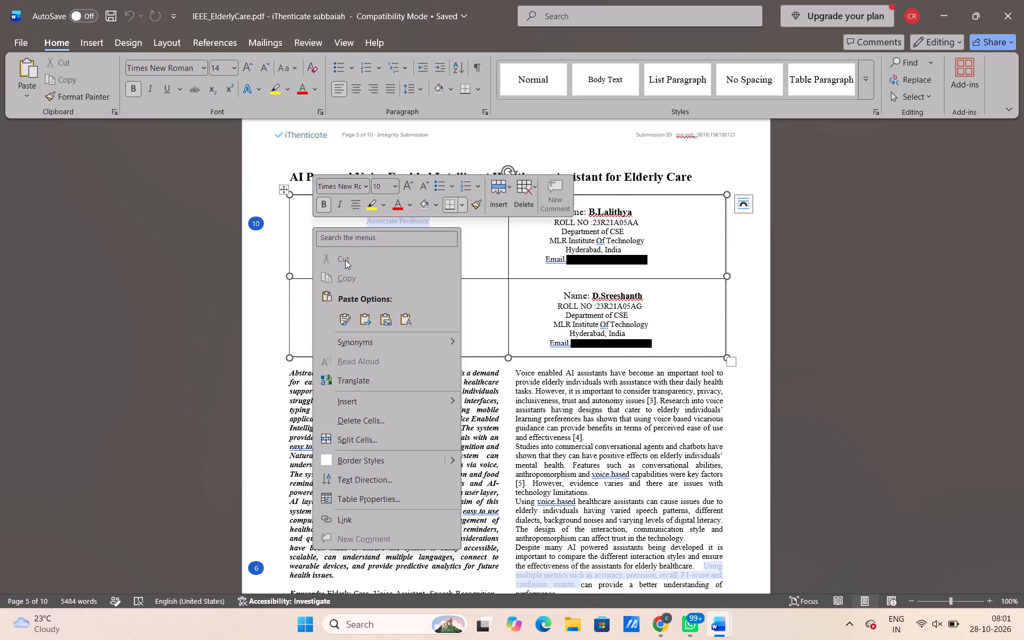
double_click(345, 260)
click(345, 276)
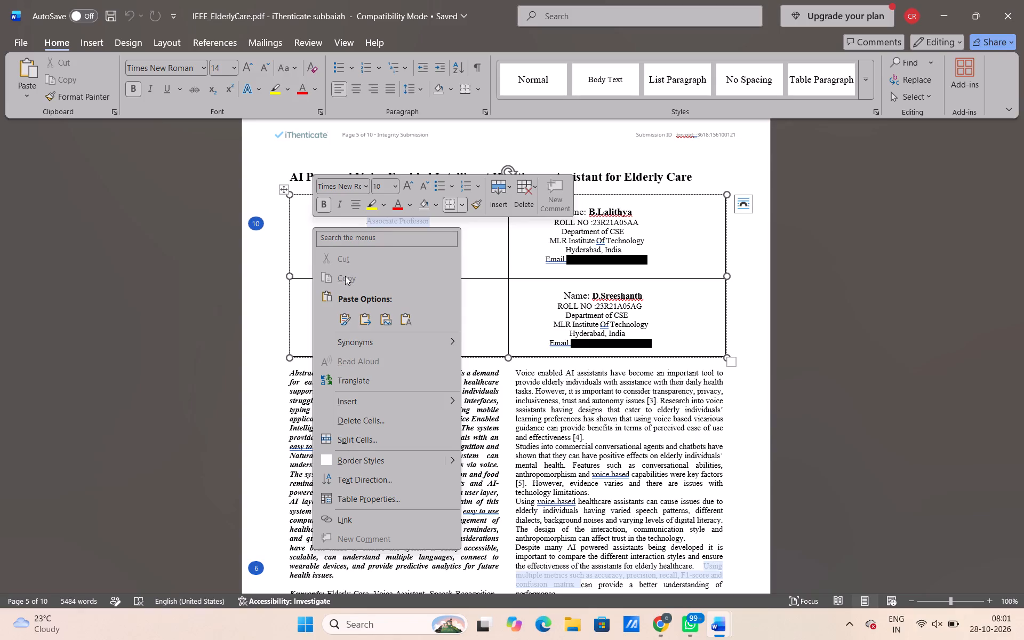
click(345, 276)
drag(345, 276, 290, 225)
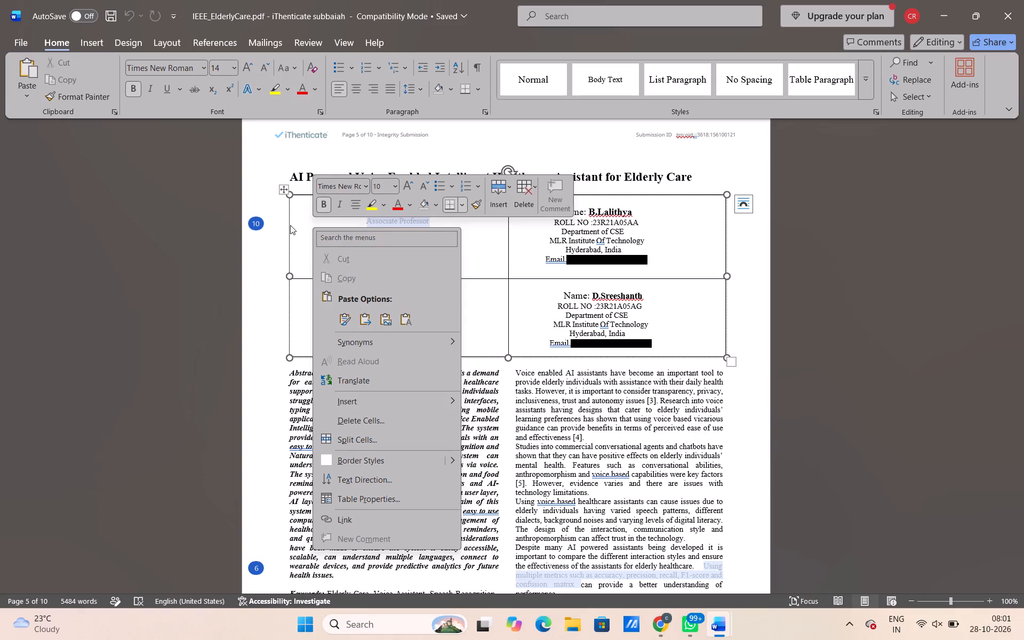
Copy the whole four-cell author table from IEEE_ElderlyCare and paste it on the empty line beneath the Team-15 paper's title.
click(290, 225)
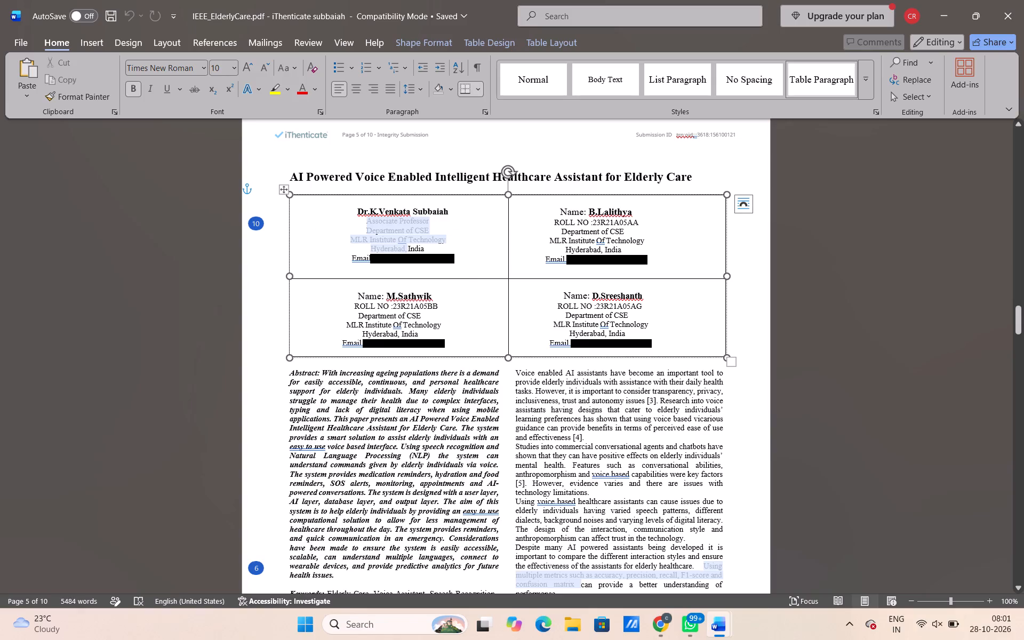
key(ctrl+a)
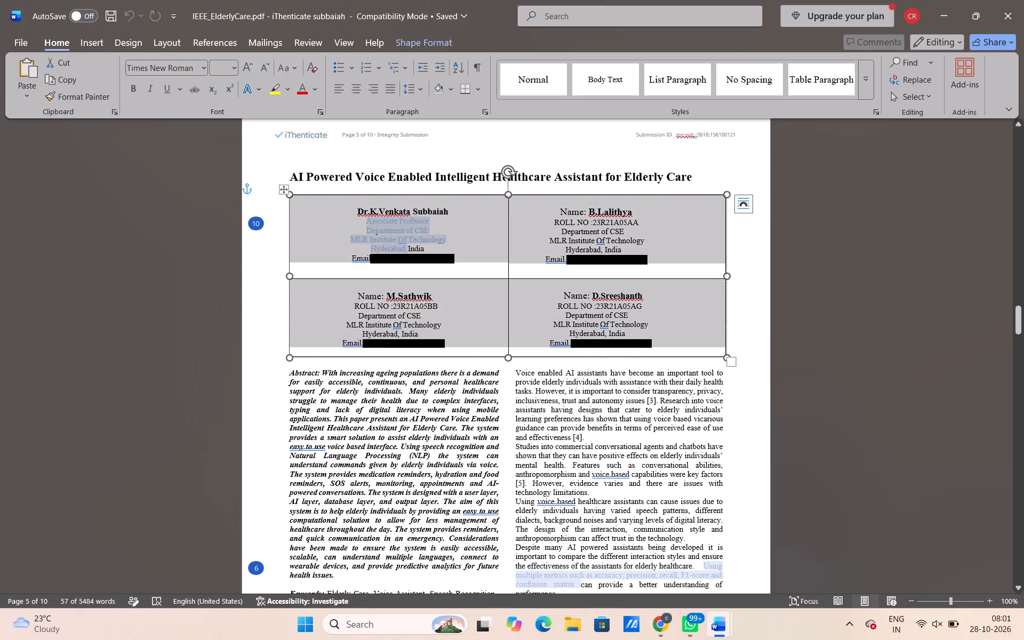
key(ctrl+c)
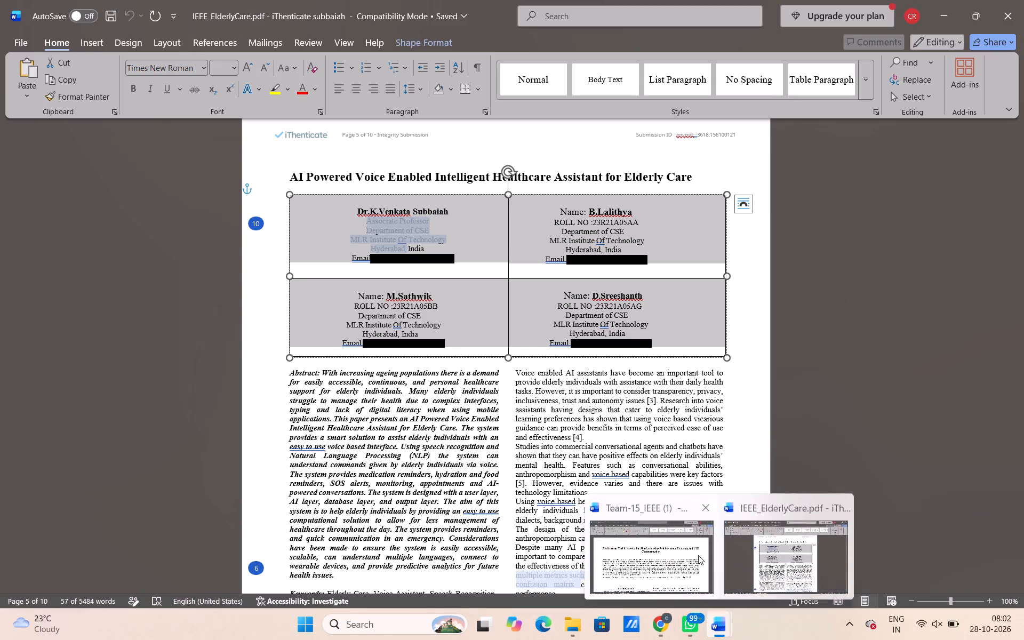
click(683, 542)
click(618, 268)
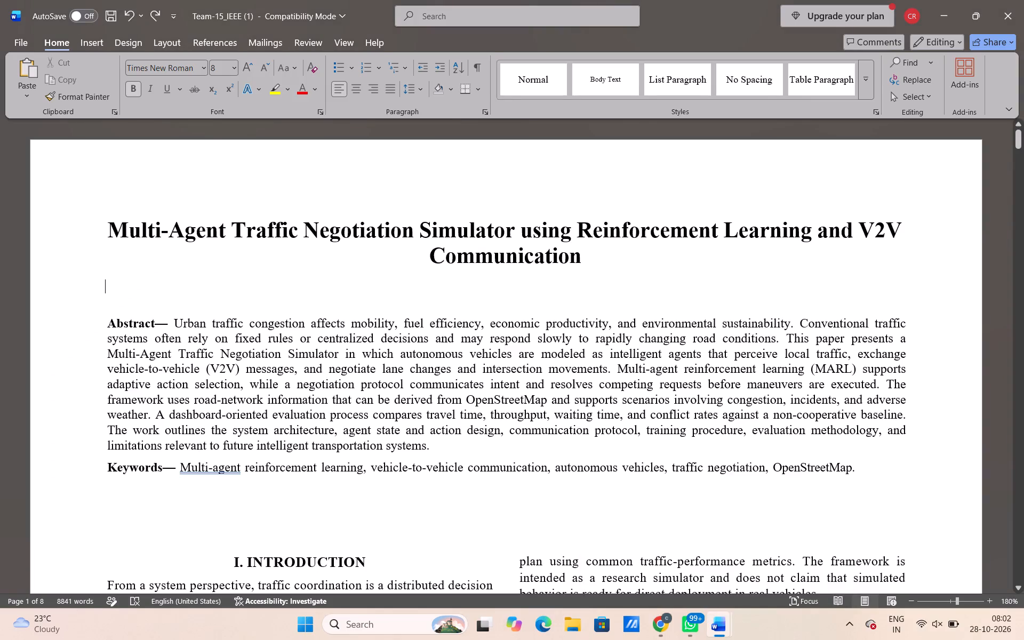
key(ctrl+v)
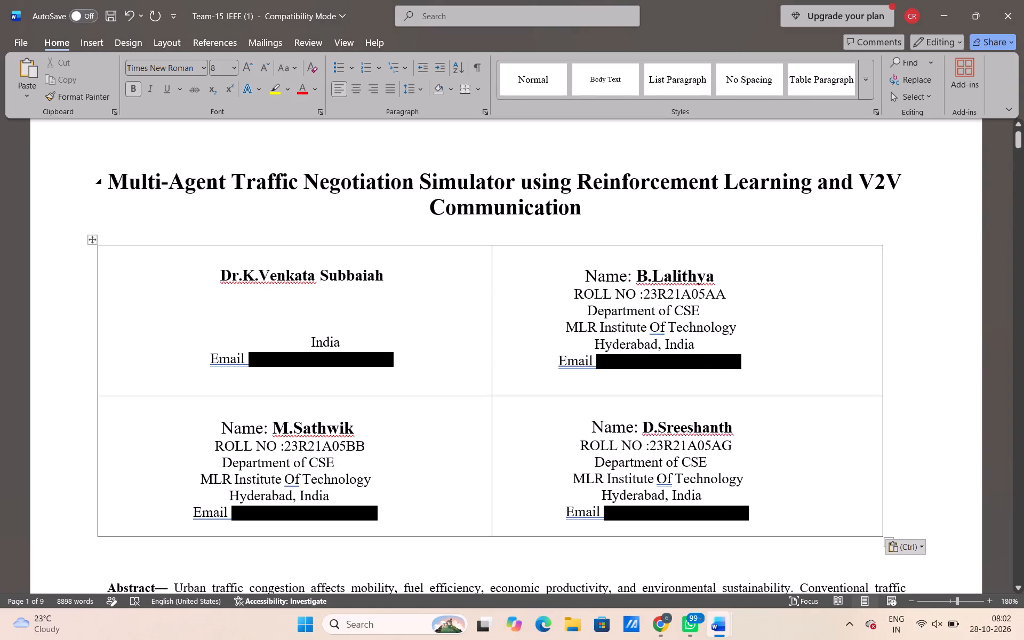
Change the roll-number endings in the pasted author table to BN in the top-right cell, BU in the bottom-left and AE in the bottom-right.
click(747, 301)
key(BackSpace)
key(BackSpace)
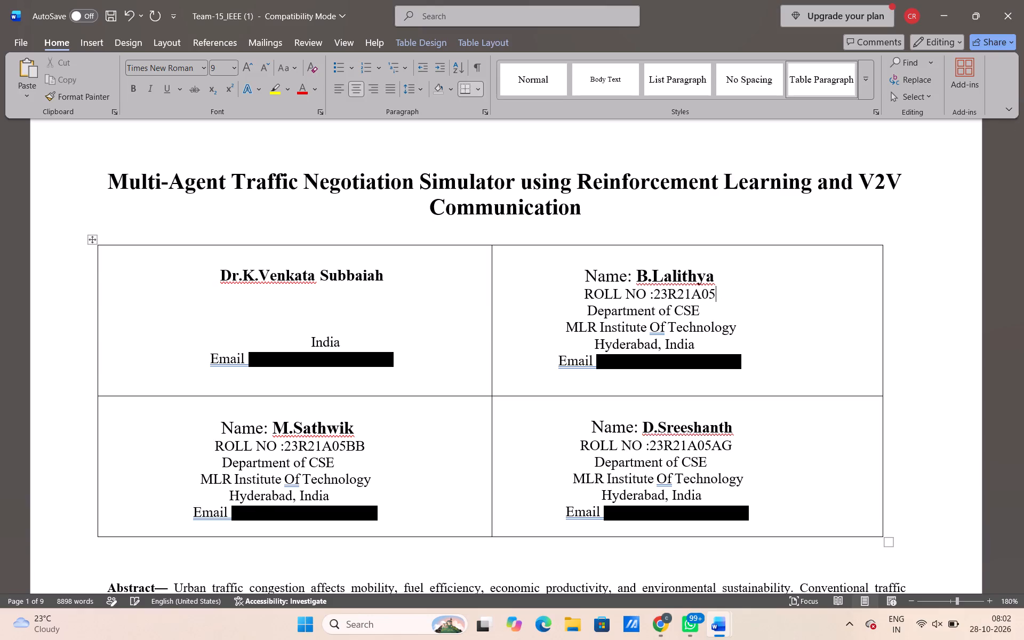
text(BN)
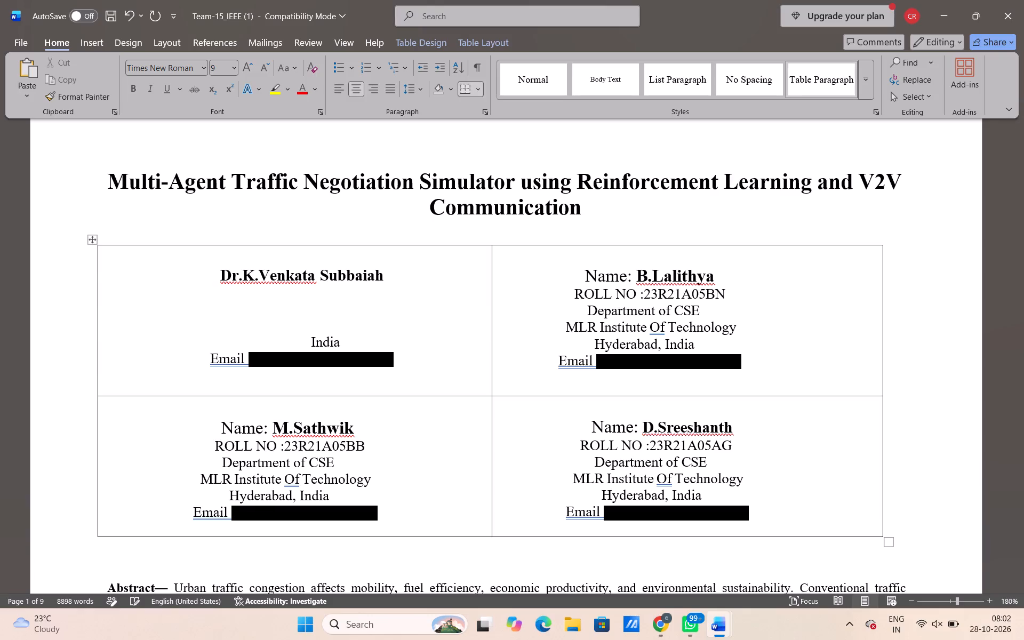
click(365, 453)
key(BackSpace)
key(u)
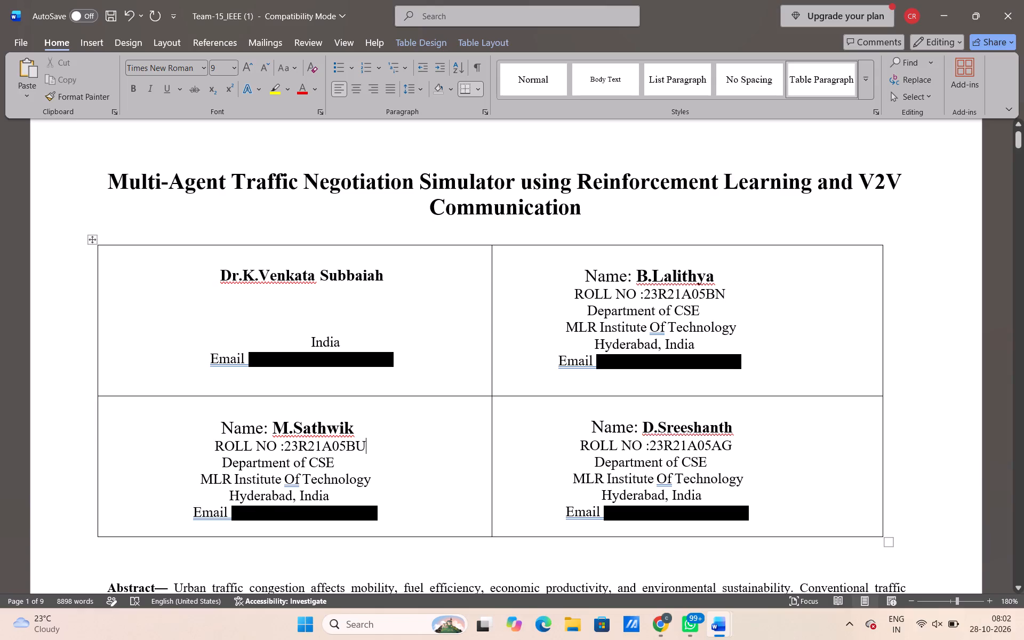
click(741, 451)
key(BackSpace)
key(e)
Edit the email addresses in the author table's bottom-right and bottom-left cells to match the roll numbers in those cells.
click(678, 513)
key(BackSpace)
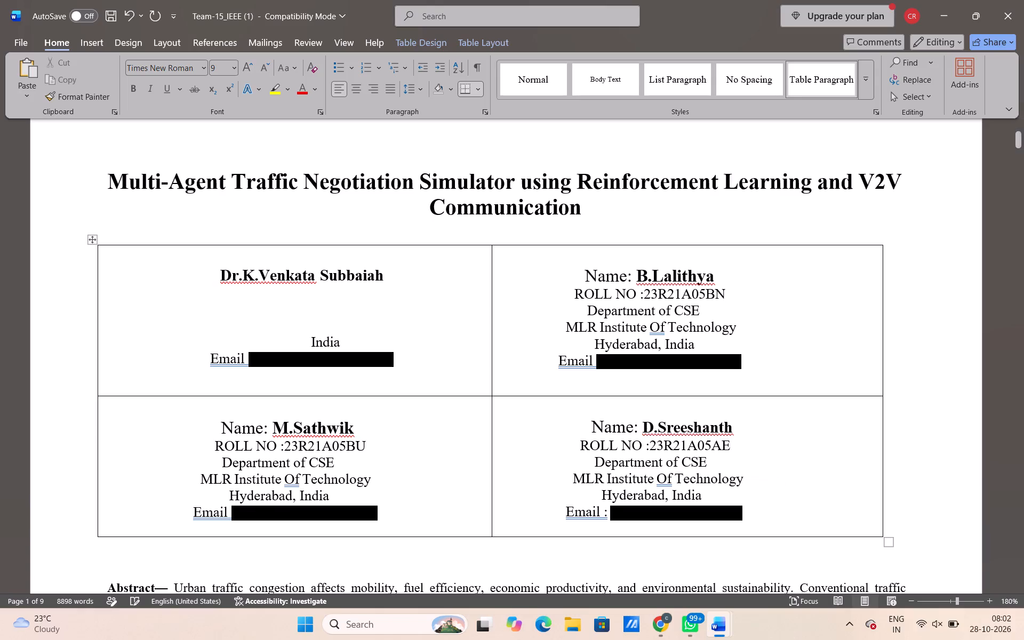
key(e)
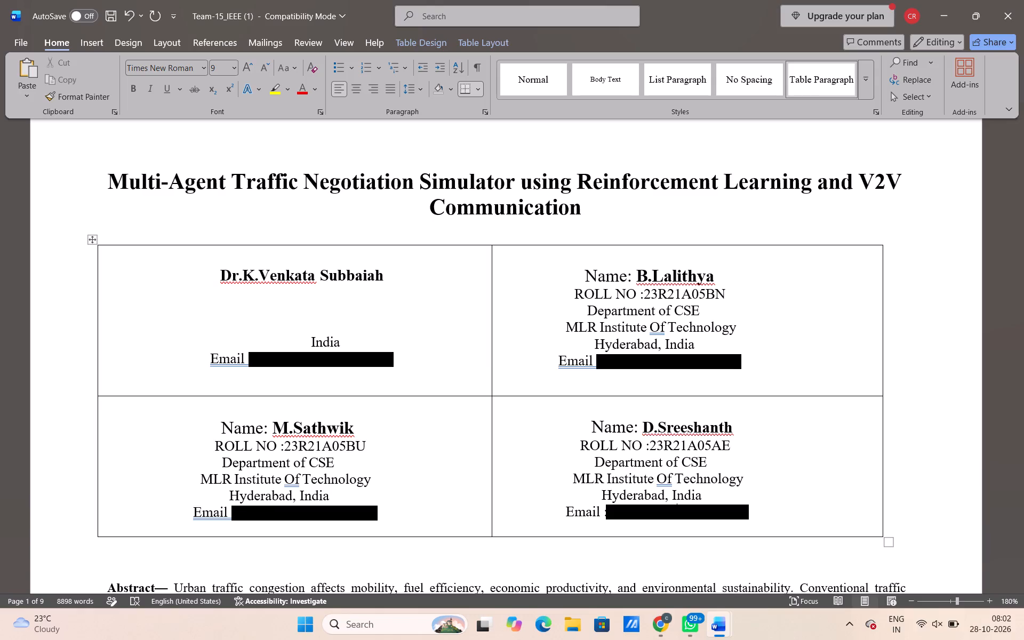
click(306, 509)
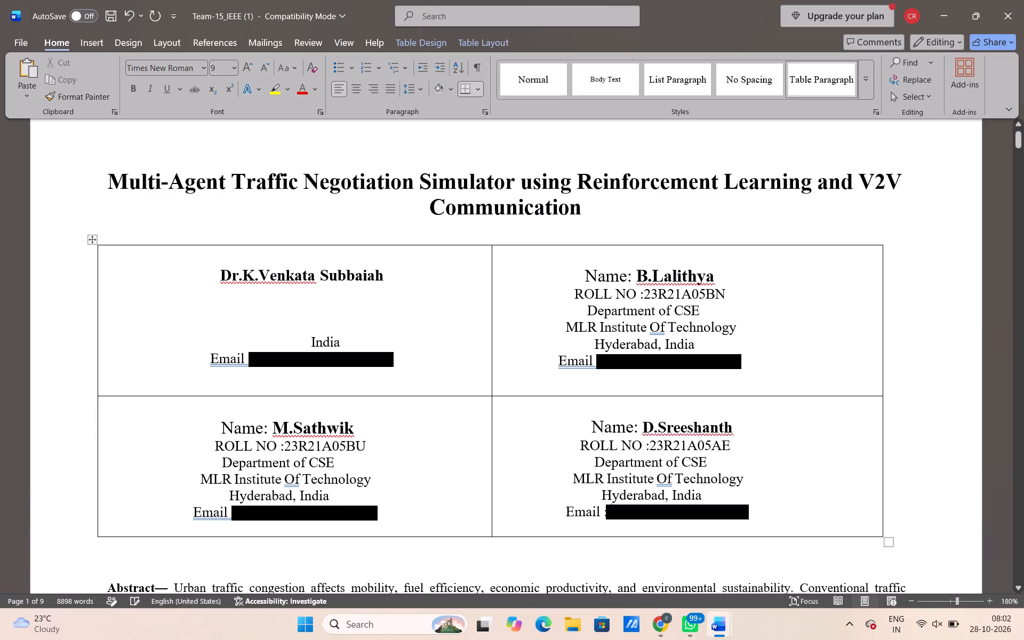
key(BackSpace)
key(u)
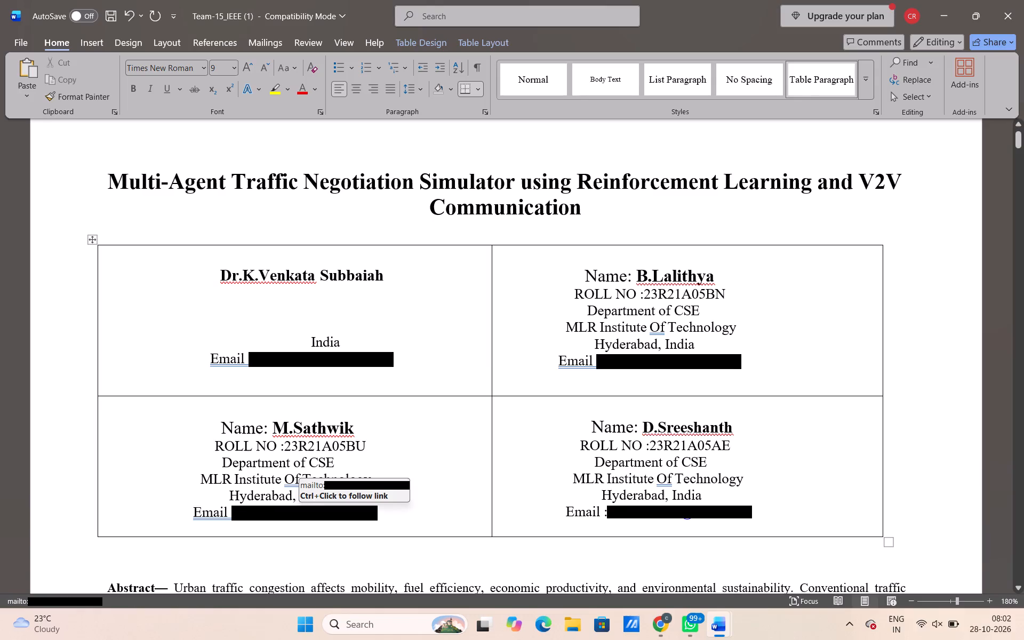
click(302, 509)
key(Right)
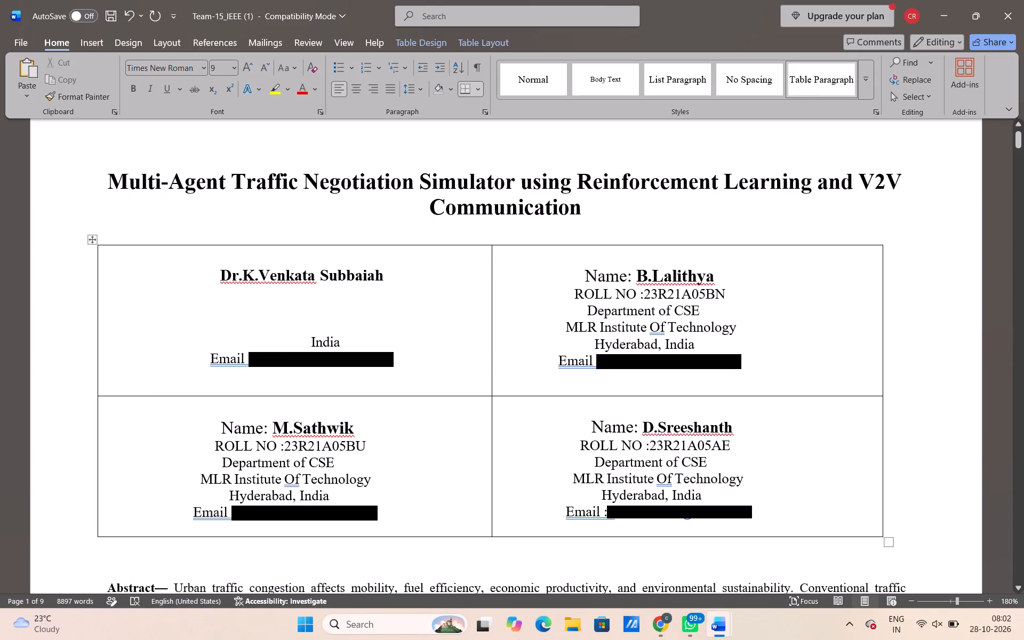
key(BackSpace)
key(u)
Edit the email address in the author table's top-right cell to match the roll number in that cell.
click(667, 365)
click(667, 365)
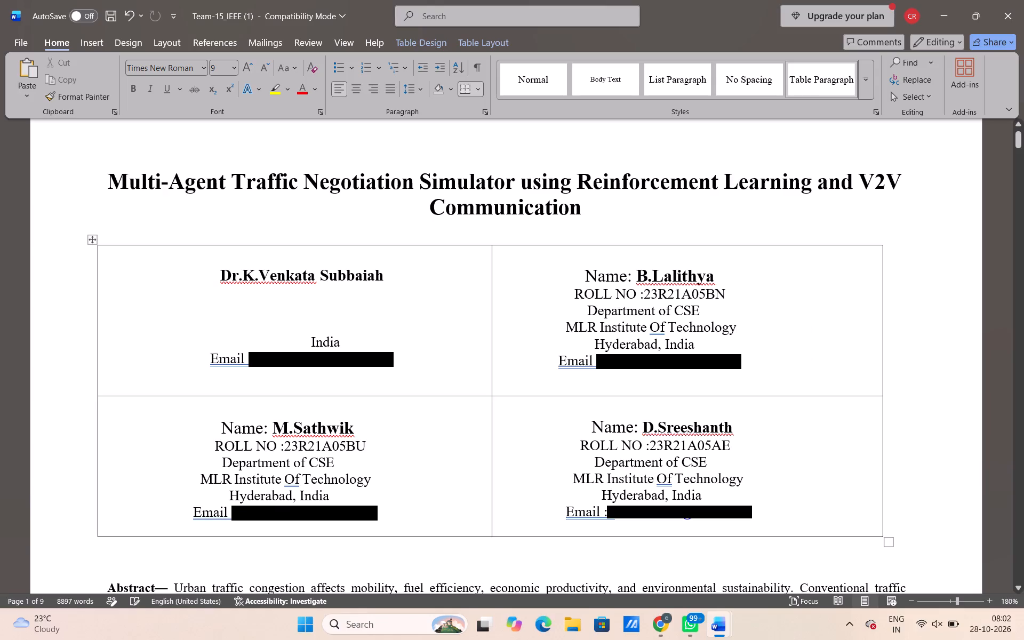
click(667, 365)
key(BackSpace)
key(BackSpace)
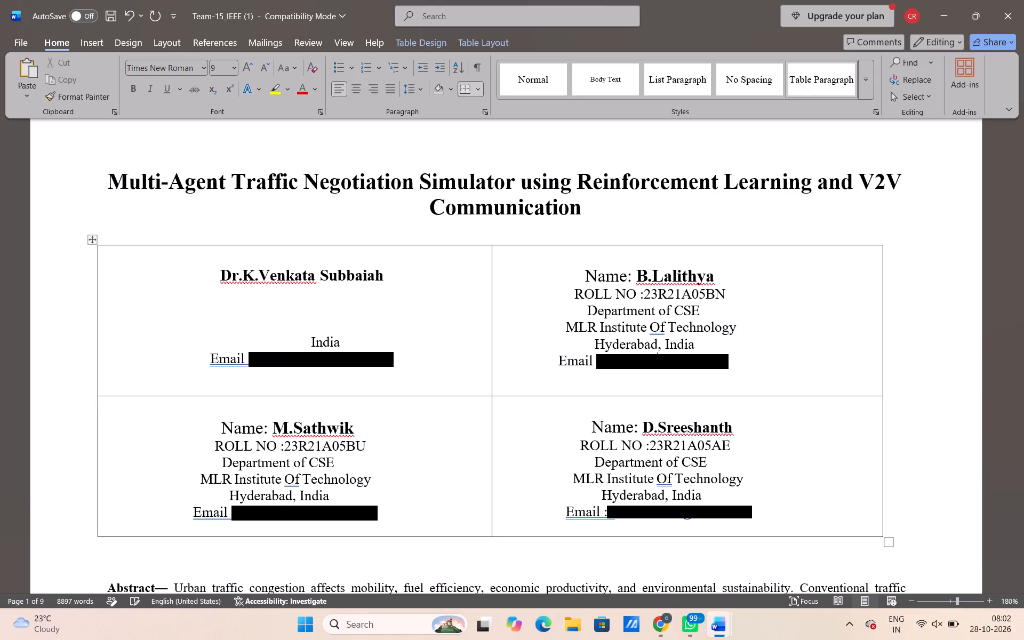
text(bn)
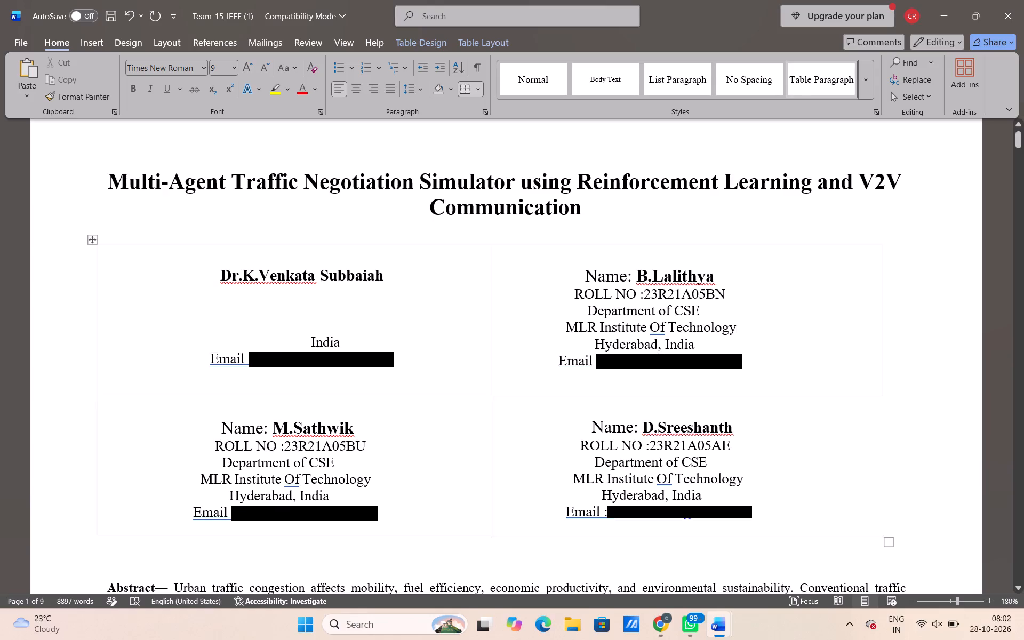
click(953, 377)
Replace the extra character in front of the email address in the author table's bottom-right cell with a space.
click(620, 511)
key(Left)
key(BackSpace)
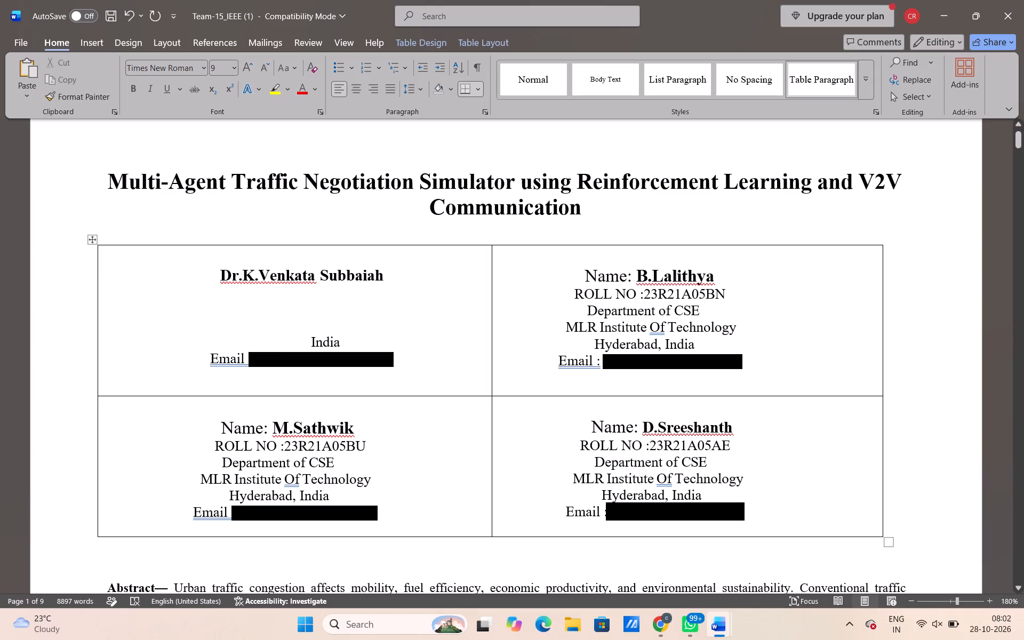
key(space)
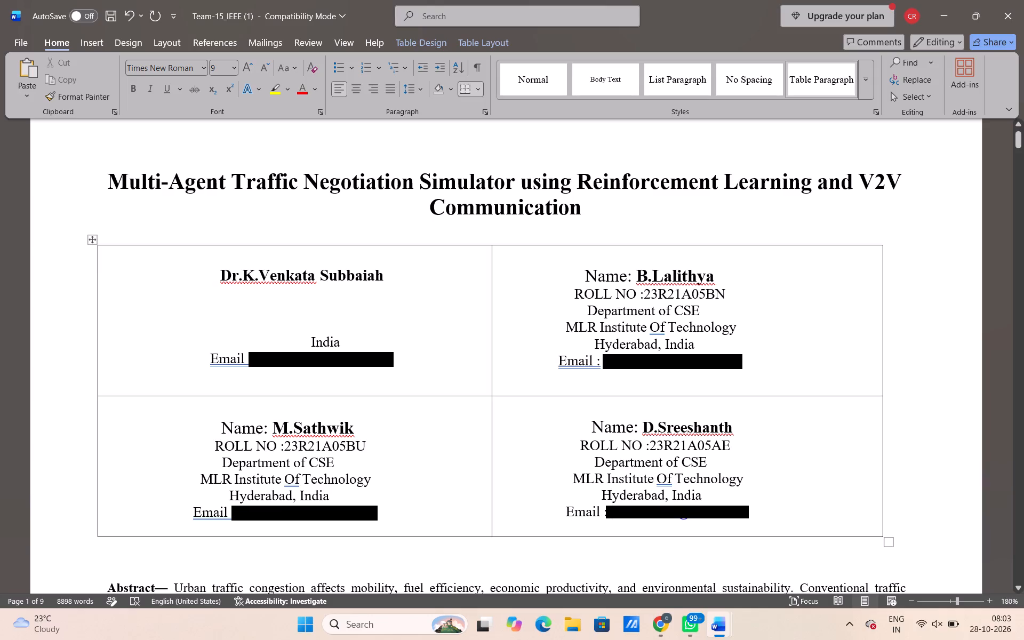
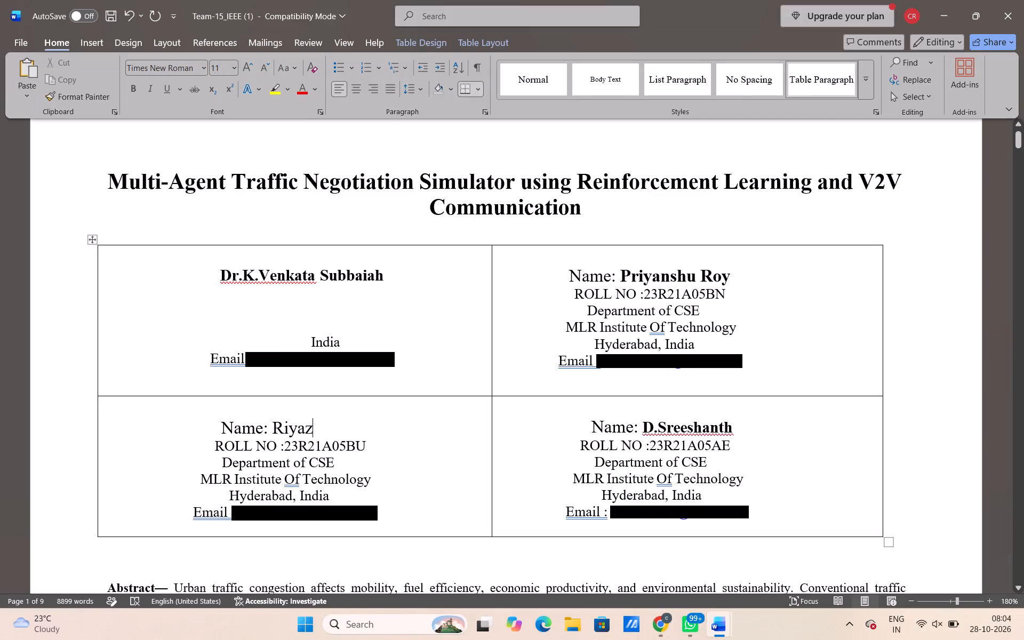
Make the newly entered author name in the author table's bottom-left cell bold.
key(ctrl+shift+Left)
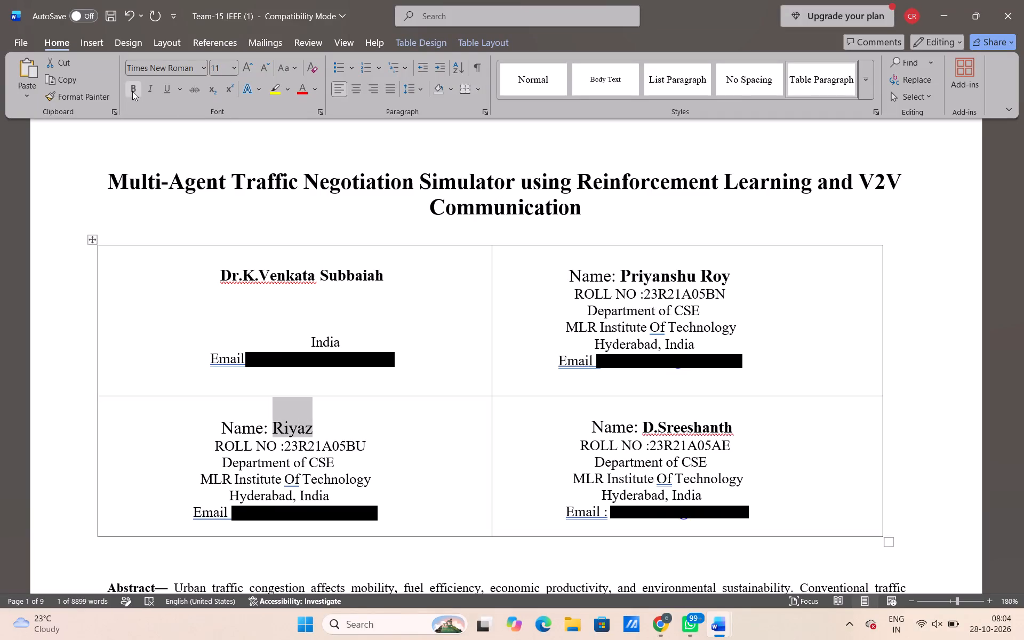
click(132, 90)
Replace the author name in the author table's bottom-right cell with the Team-15 member's initial and name, keeping the "Name:" label.
click(738, 425)
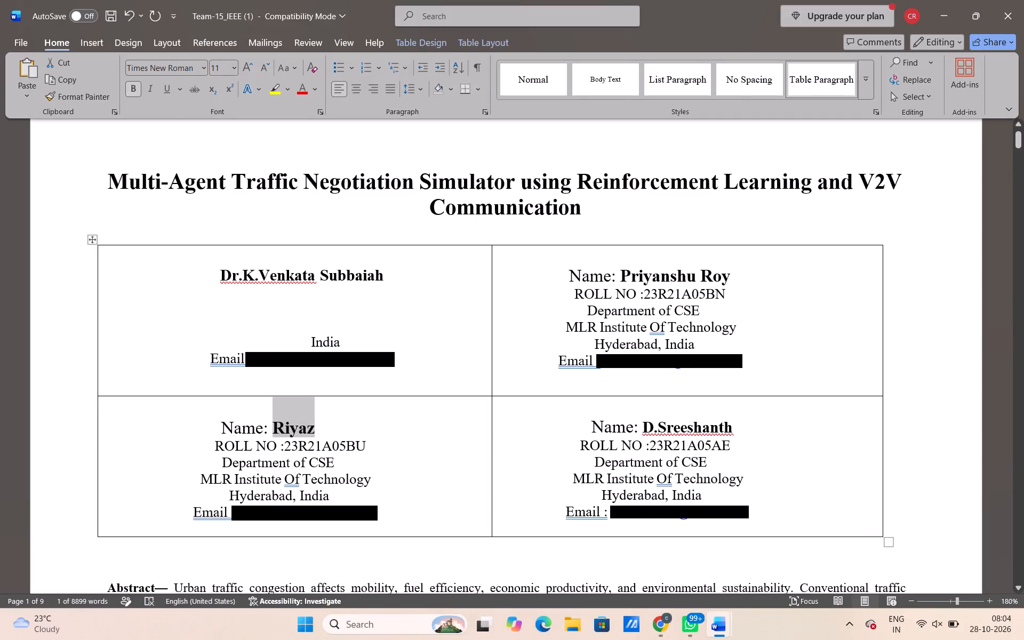
key(BackSpace)
key(BackSpace)
key(BackSpace)
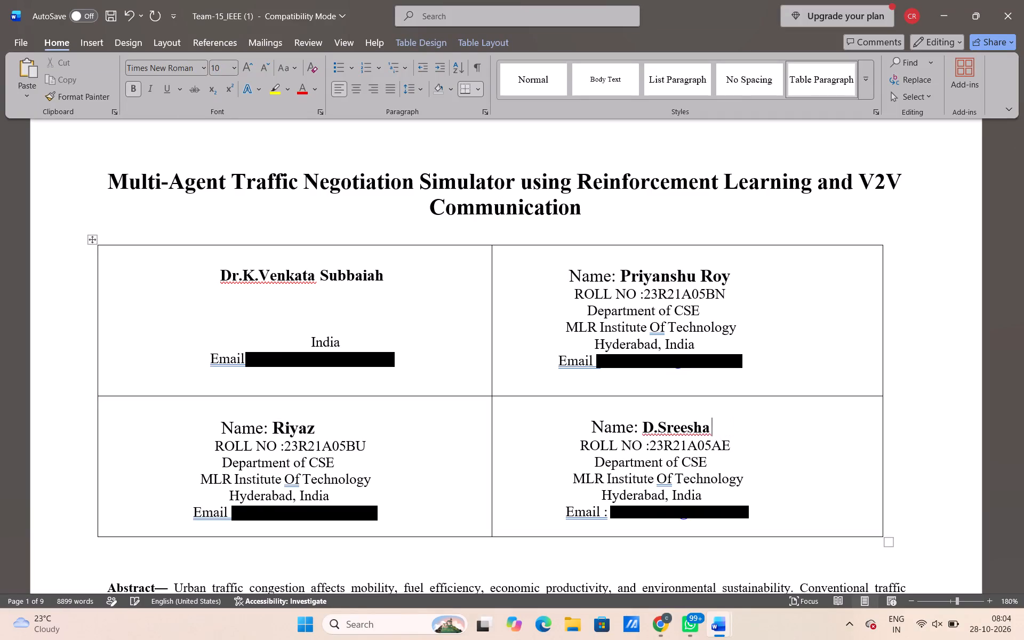
key(BackSpace)
key(BackSpace)
key(BackSpace)
key(BackSpace)
key(BackSpace)
key(BackSpace)
key(BackSpace)
key(BackSpace)
key(BackSpace)
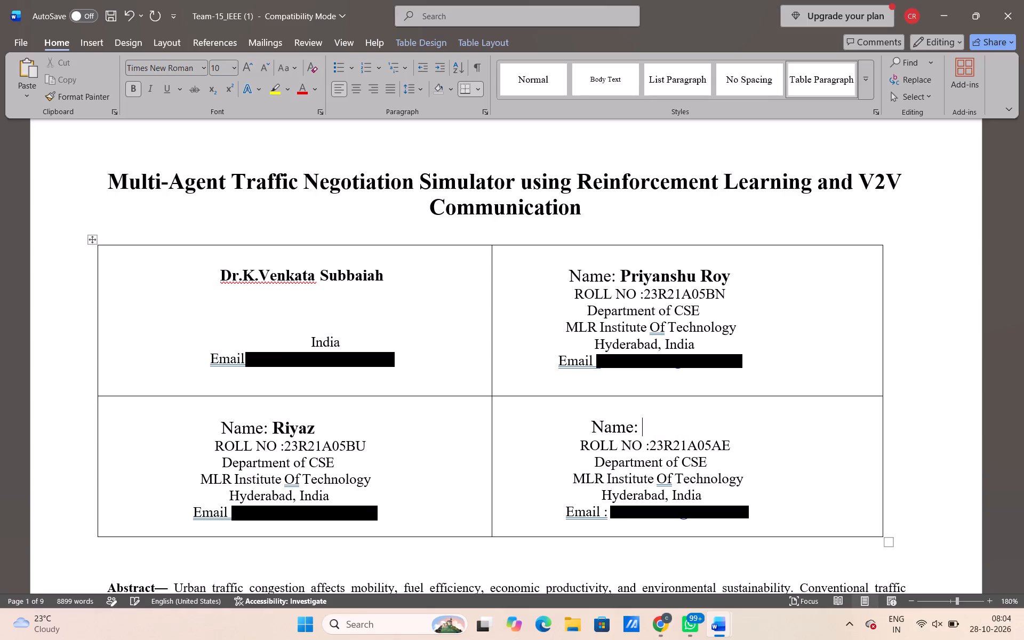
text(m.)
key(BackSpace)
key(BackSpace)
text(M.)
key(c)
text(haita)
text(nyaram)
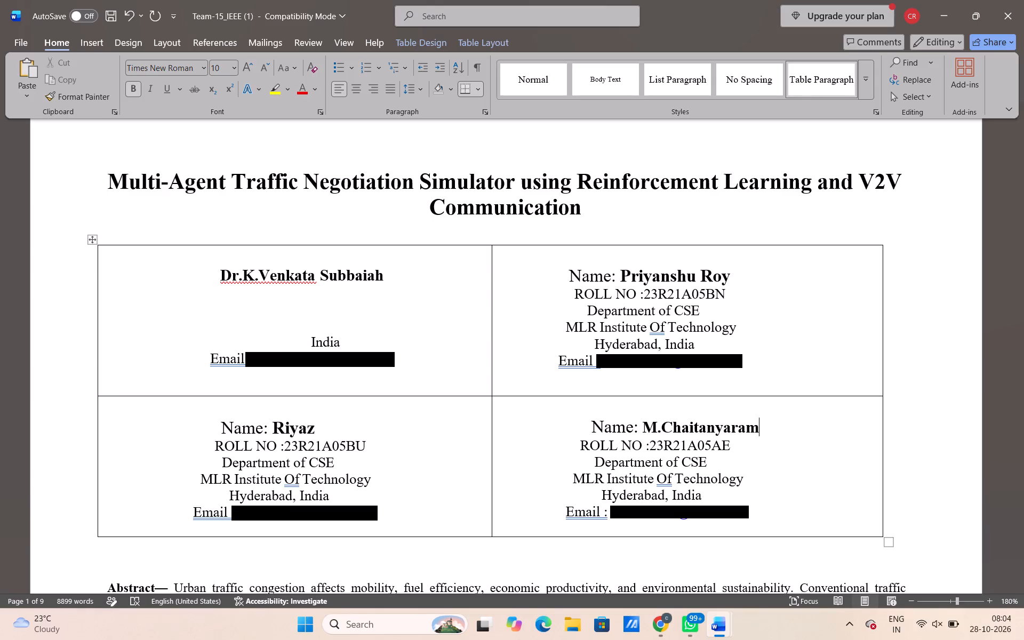
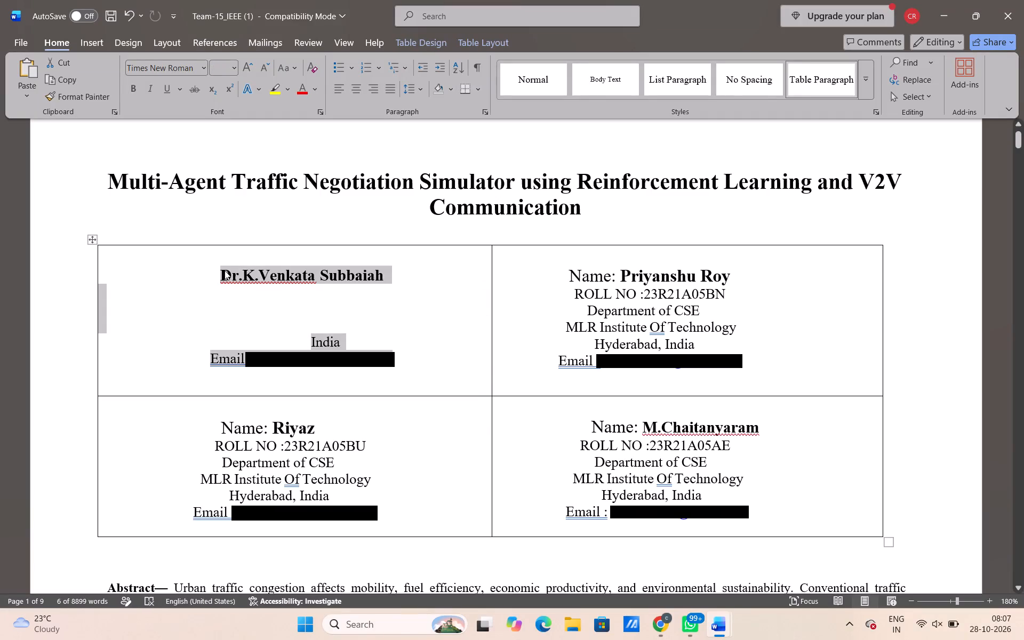
Replace the author table's top-left cell text with the copied professor's details and break the line after the name, before Associate.
key(ctrl+v)
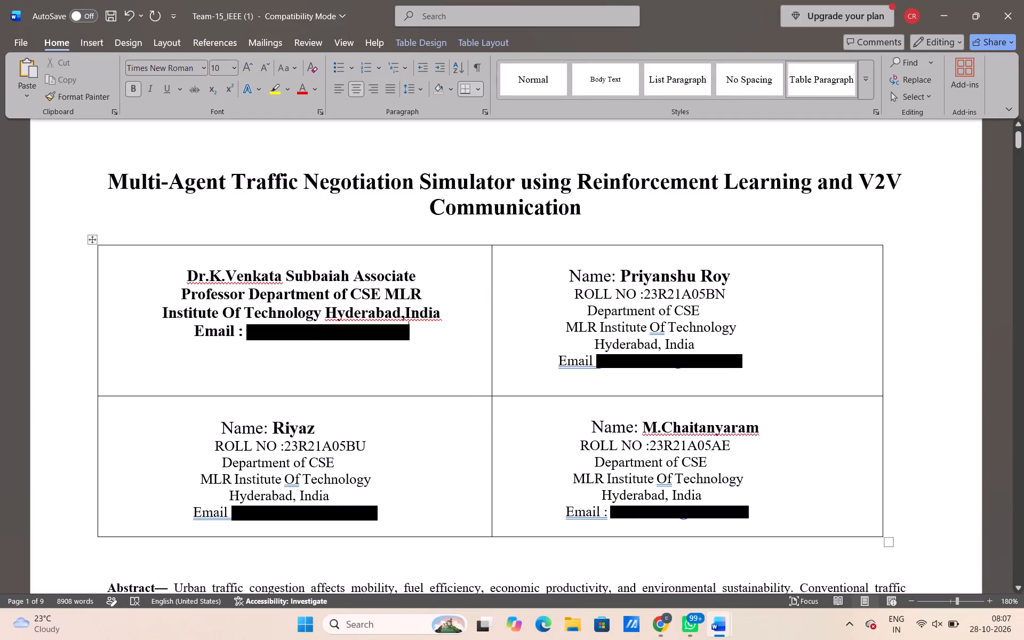
click(350, 281)
key(Return)
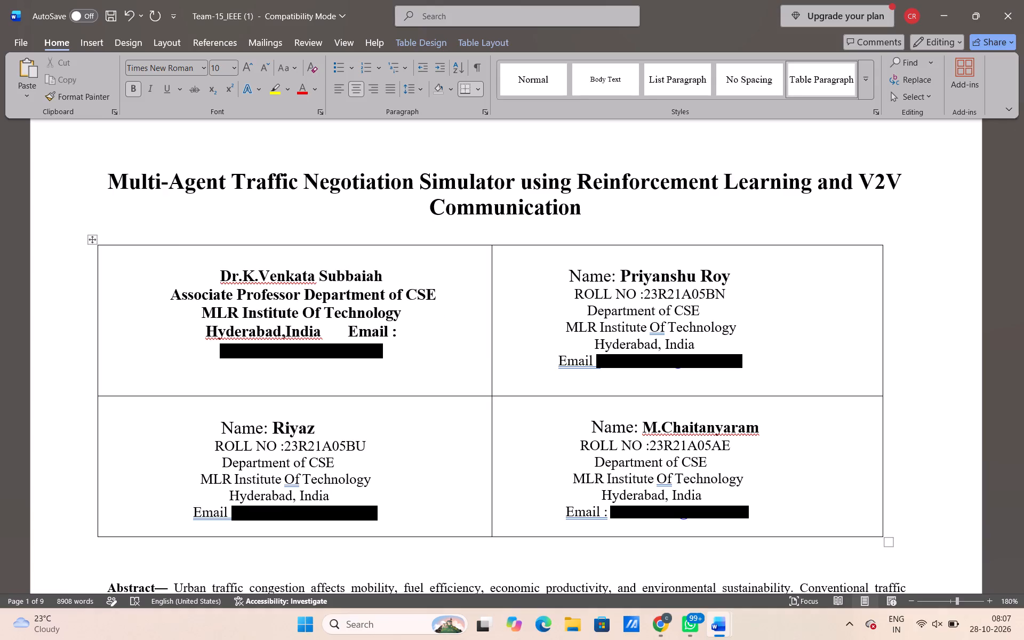
Move the Email entry in the author table's top-left cell onto its own line beneath Hyderabad, India.
click(345, 334)
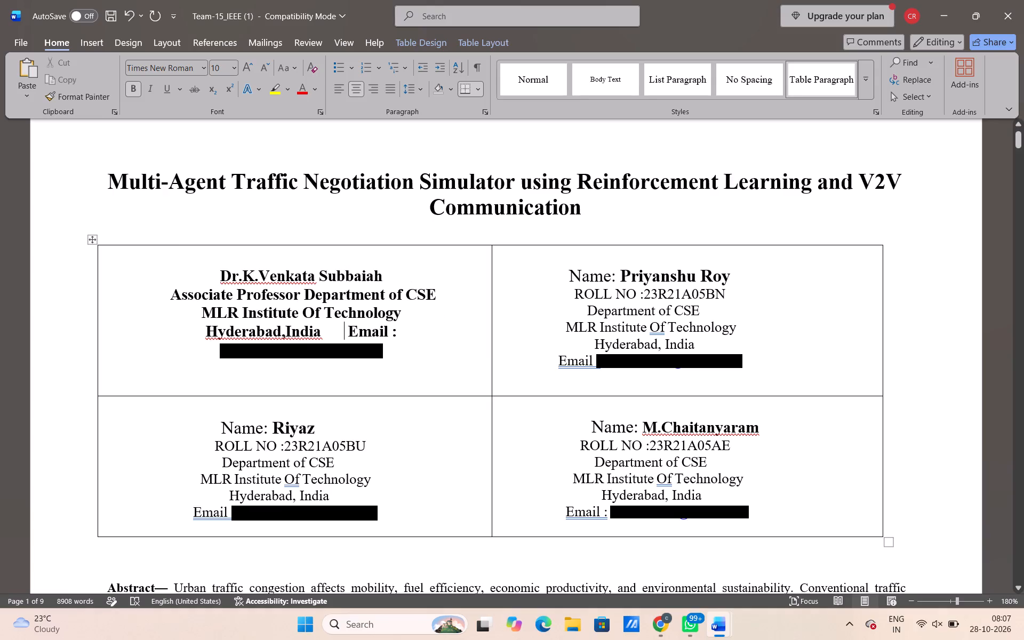
key(Return)
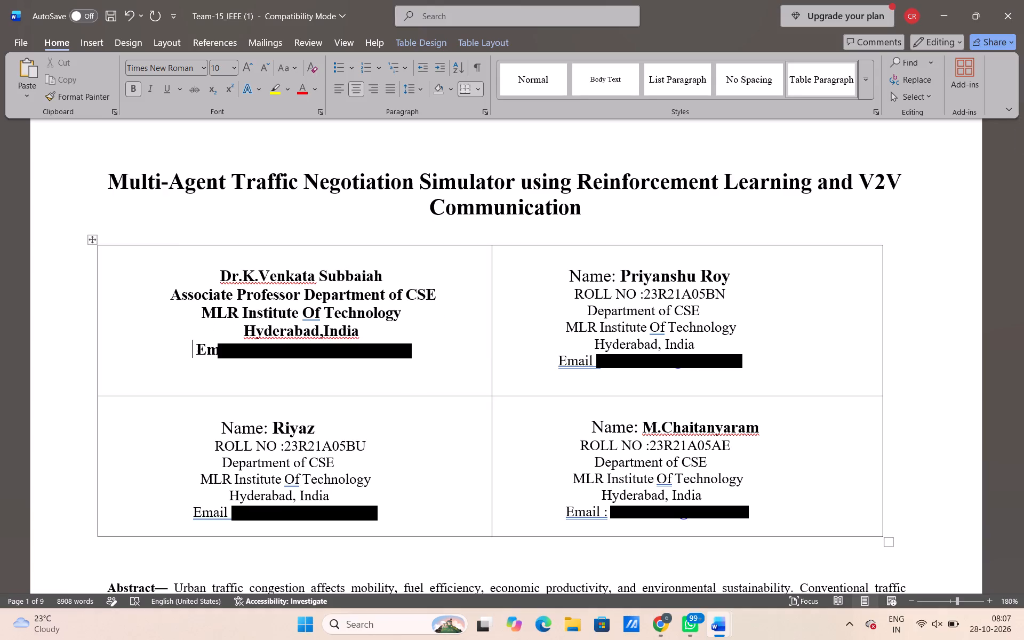
Place the text cursor near the end of the email address in the author table's top-left cell.
key(Right)
key(Right)
key(Right)
key(Right)
key(Right)
key(Right)
key(Right)
key(Right)
key(Right)
key(Right)
key(Right)
key(Right)
key(Right)
key(Right)
key(Right)
key(Right)
key(Right)
key(Right)
key(Right)
key(Right)
key(Right)
key(Right)
Remove bold from the department, institute, location and Email lines beneath the professor's name in the author table's top-left cell.
key(Right)
key(Right)
key(Left)
key(ctrl+shift+Up)
key(ctrl+shift+Up)
key(ctrl+shift+Up)
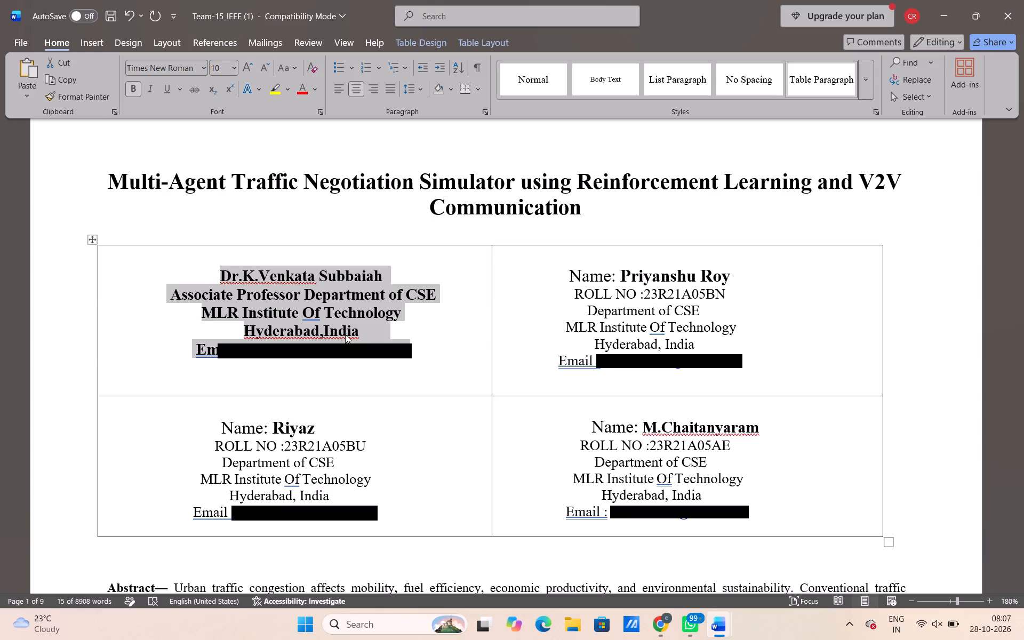
key(ctrl+shift+Down)
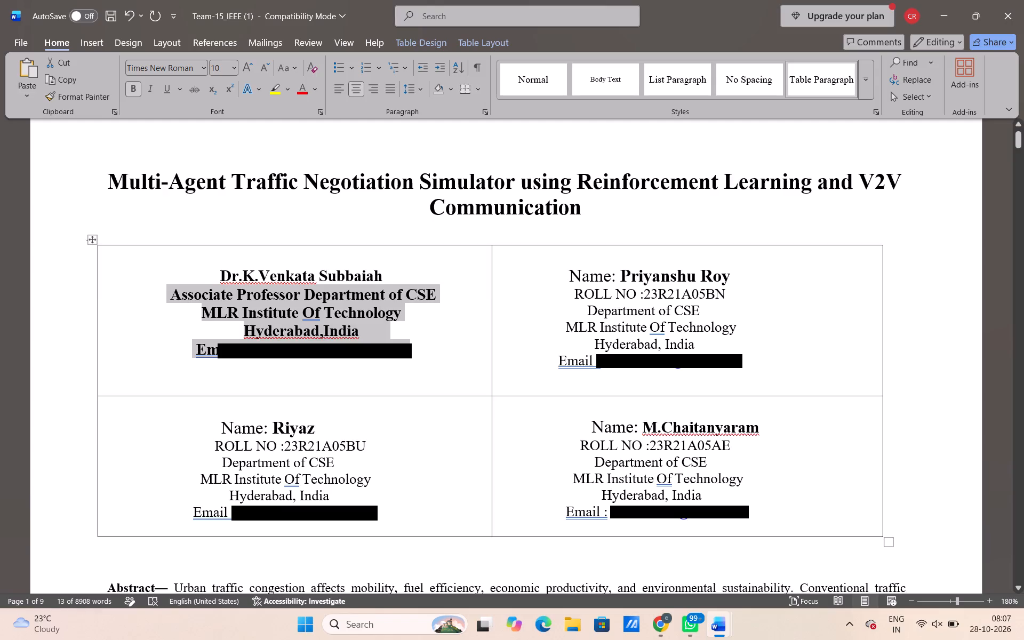
click(133, 91)
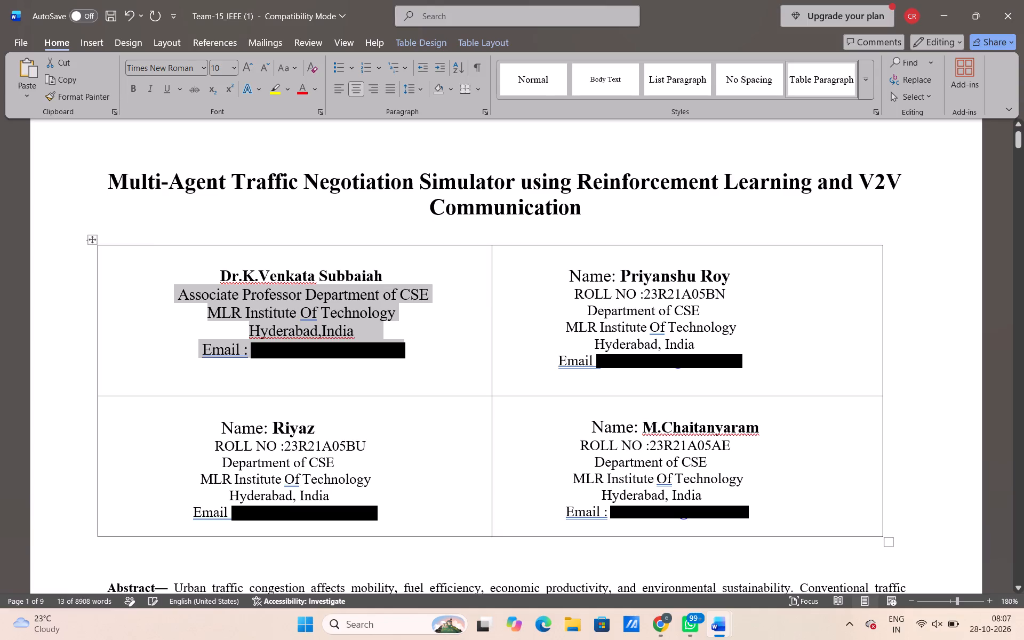
Select the whole professor's name line in the author table's top-left cell.
click(410, 276)
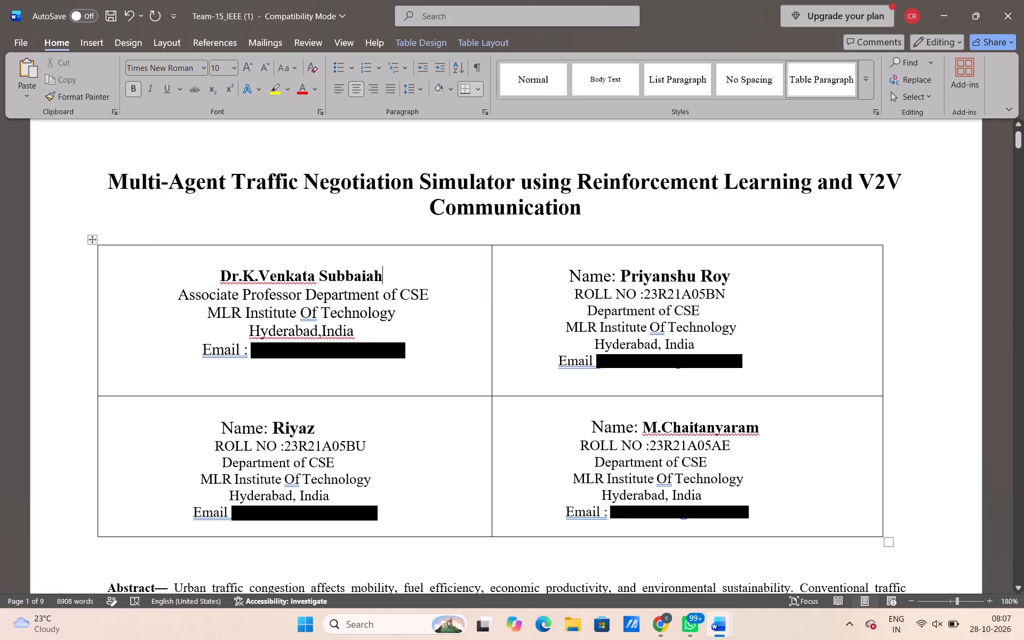
key(ctrl+shift+Left)
key(ctrl+shift+Left)
key(ctrl+shift+Left)
key(ctrl+shift+Left)
key(ctrl+shift+Left)
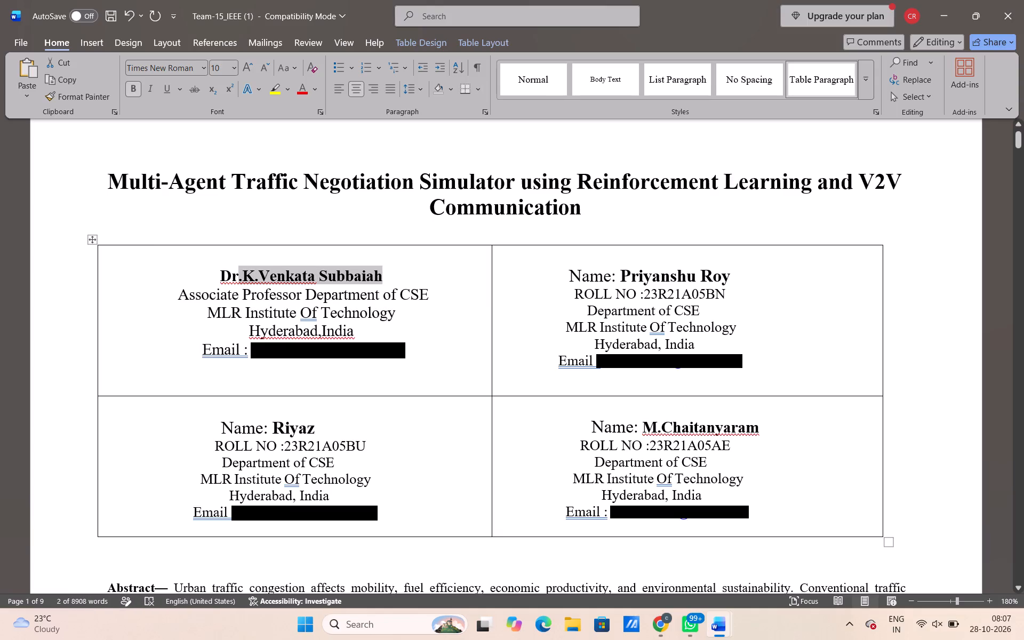
key(ctrl+shift+Left)
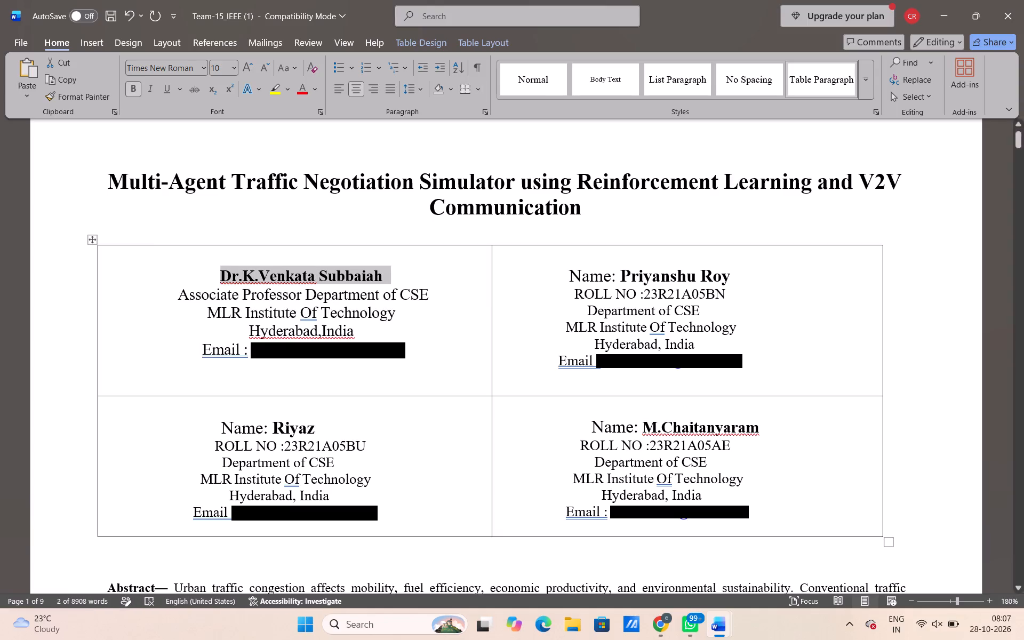
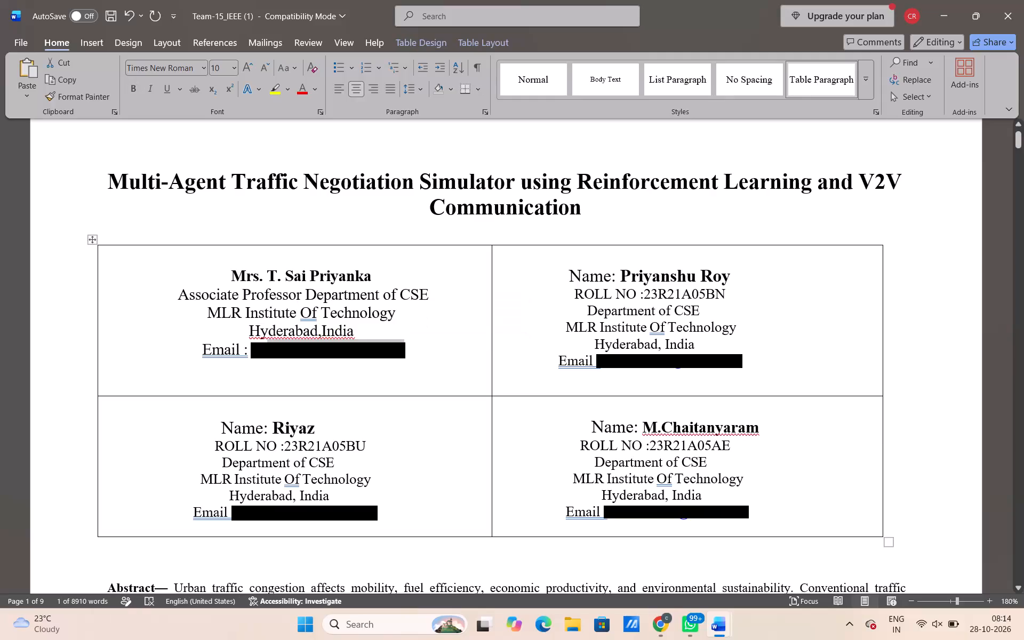
Replace the selected email address in the professor's cell with the copied one and position the text cursor within the address.
key(ctrl+v)
key(Left)
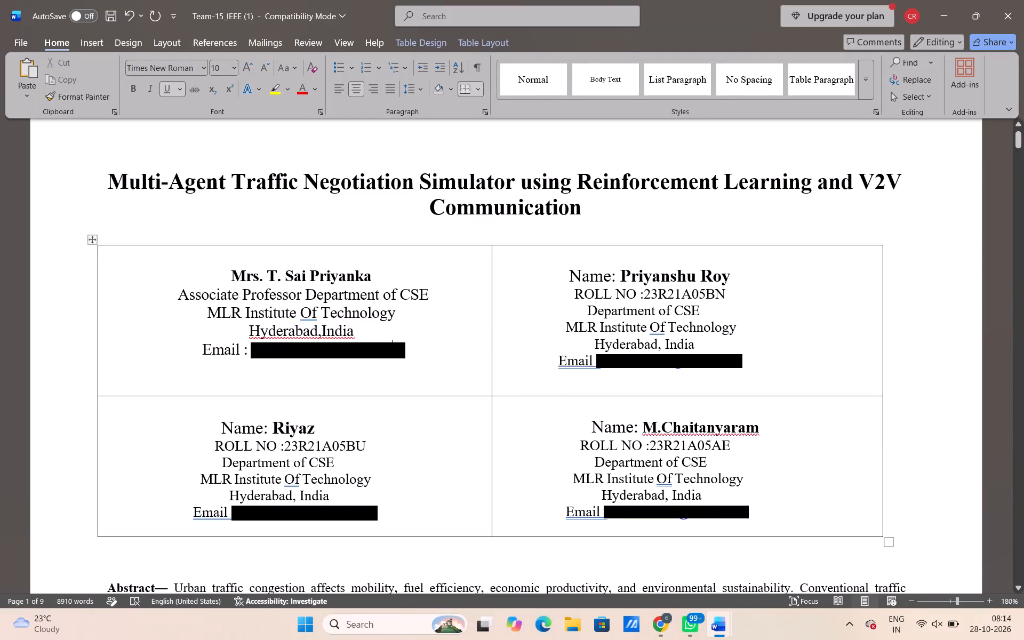
key(Left)
key(Left)
key(Left)
key(Left)
key(Left)
key(Left)
key(Left)
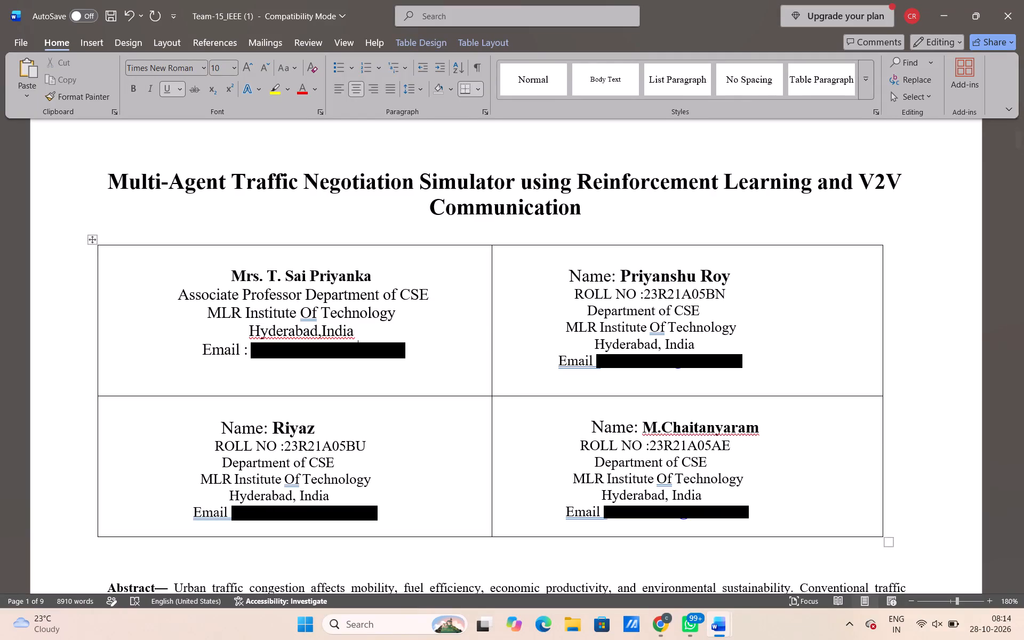
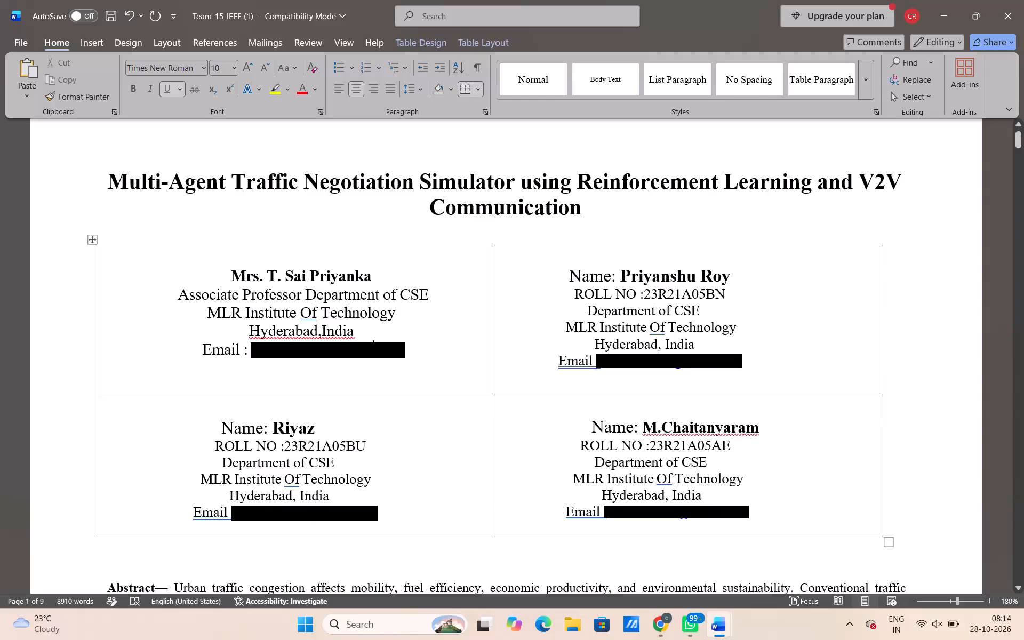
Replace the professor's email address in the author table's top-left cell with the copied address, keeping the Email label before it.
key(Right)
key(Right)
key(Right)
key(Right)
key(Right)
key(Left)
key(ctrl+shift+Left)
key(ctrl+shift+Left)
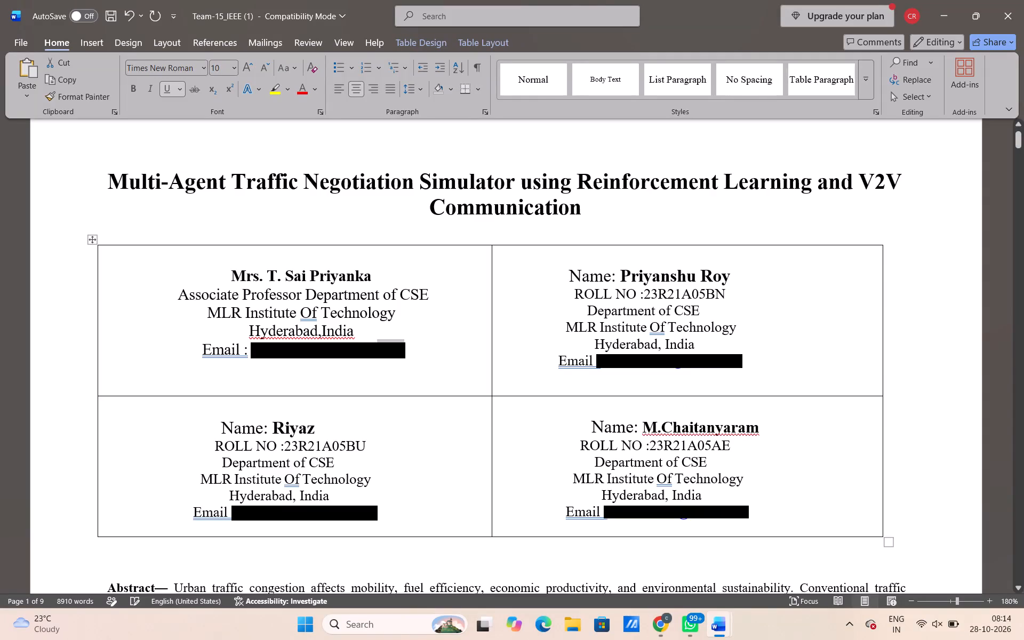
key(ctrl+shift+Left)
key(ctrl+shift+Left)
key(ctrl+shift+Left)
key(ctrl+shift+Left)
key(ctrl+shift+Right)
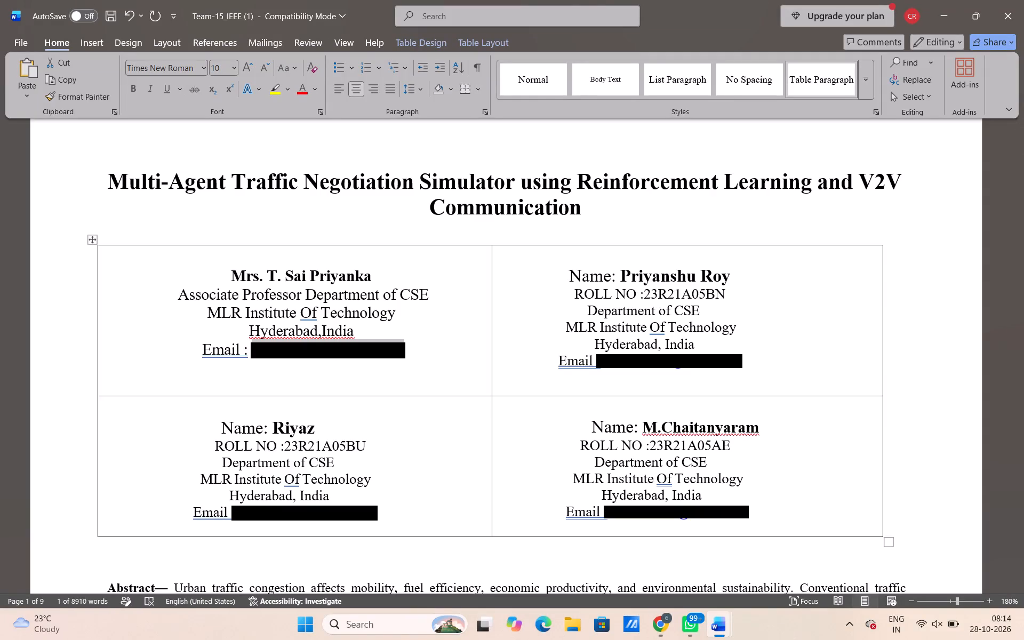
key(ctrl+v)
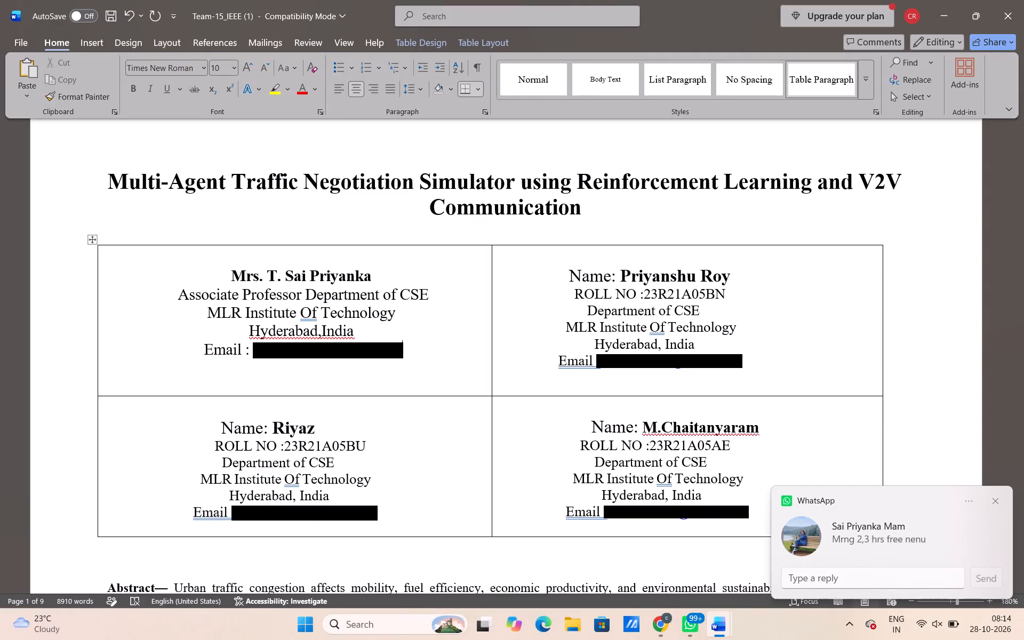
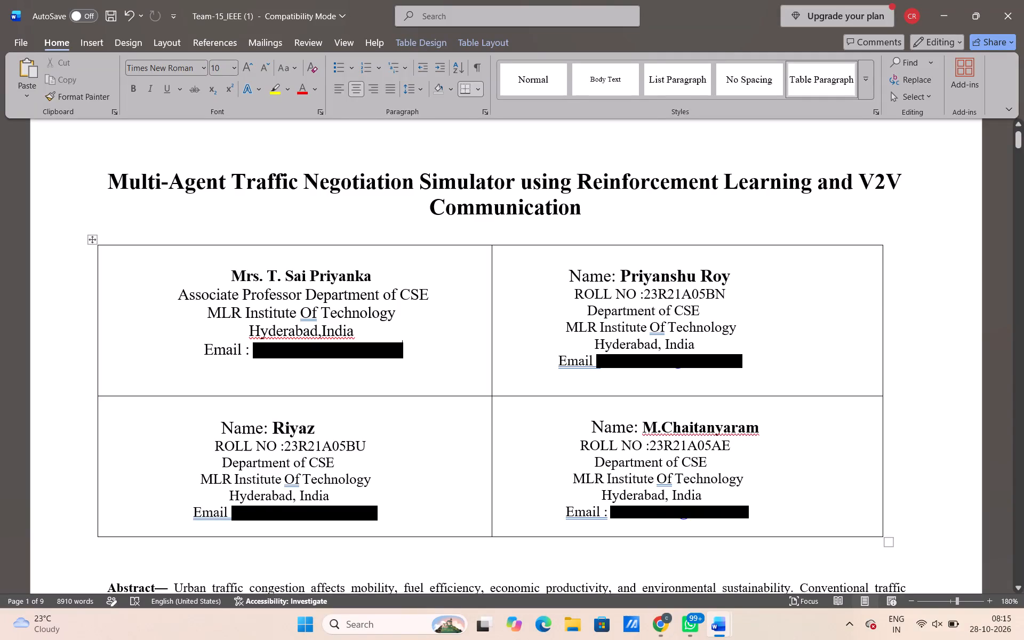
Replace the professor's name and title in the author table's top-left cell with the copied full name and Assistant Professor title.
drag(302, 294, 266, 278)
drag(266, 278, 243, 268)
key(ctrl+v)
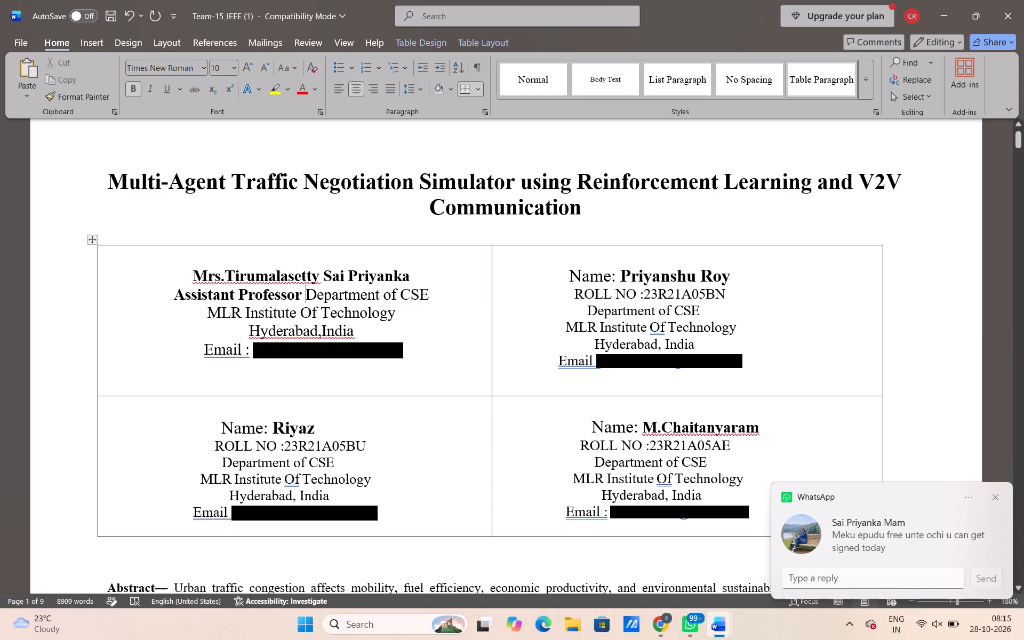
Select the words Assistant Professor in the author table's top-left cell.
key(ctrl+shift+Left)
key(ctrl+shift+Left)
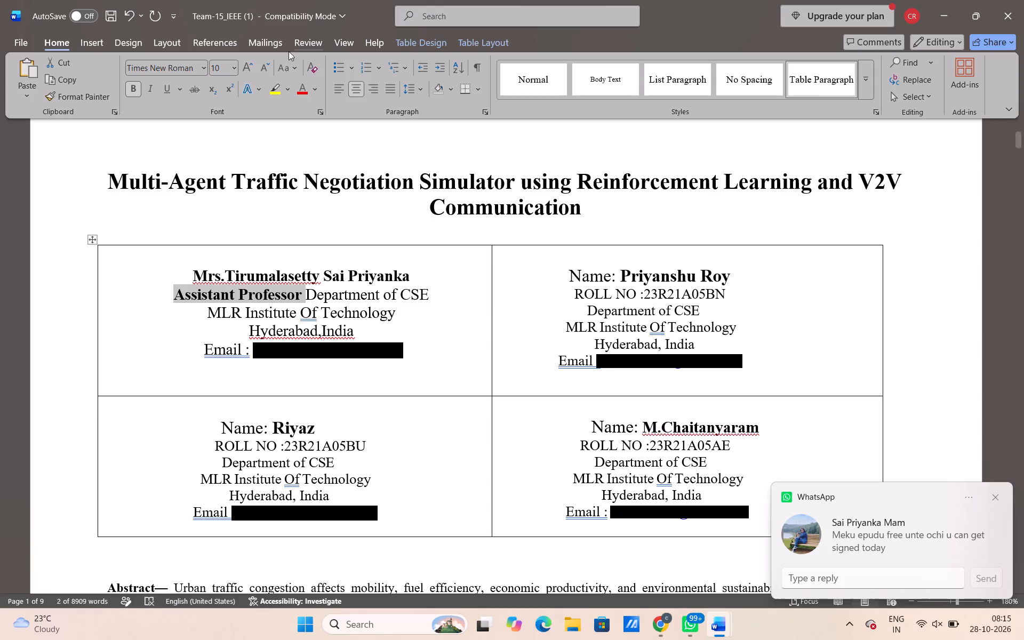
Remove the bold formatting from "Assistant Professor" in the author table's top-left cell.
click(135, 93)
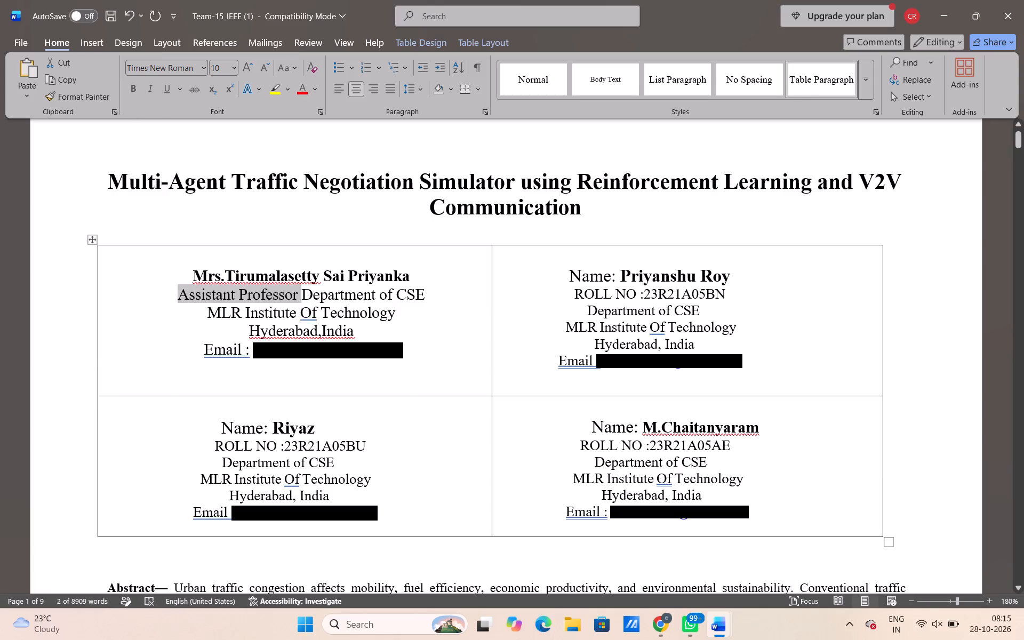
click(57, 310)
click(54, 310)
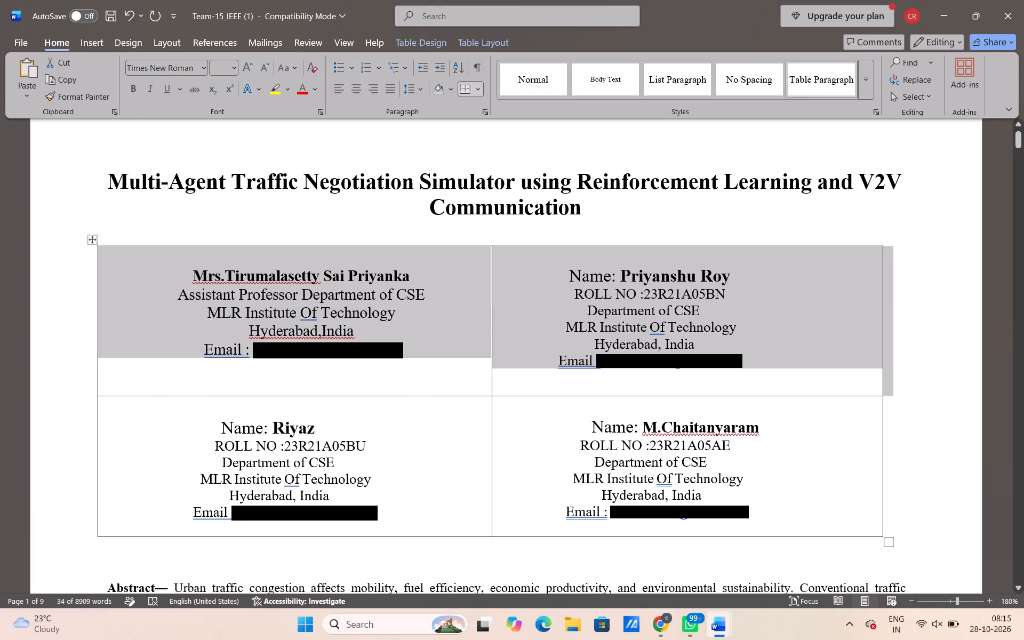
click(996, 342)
Review the layout of the paper's first three pages, checking the column flow and blank areas around the Literature Survey section.
scroll(996, 342, down, 7)
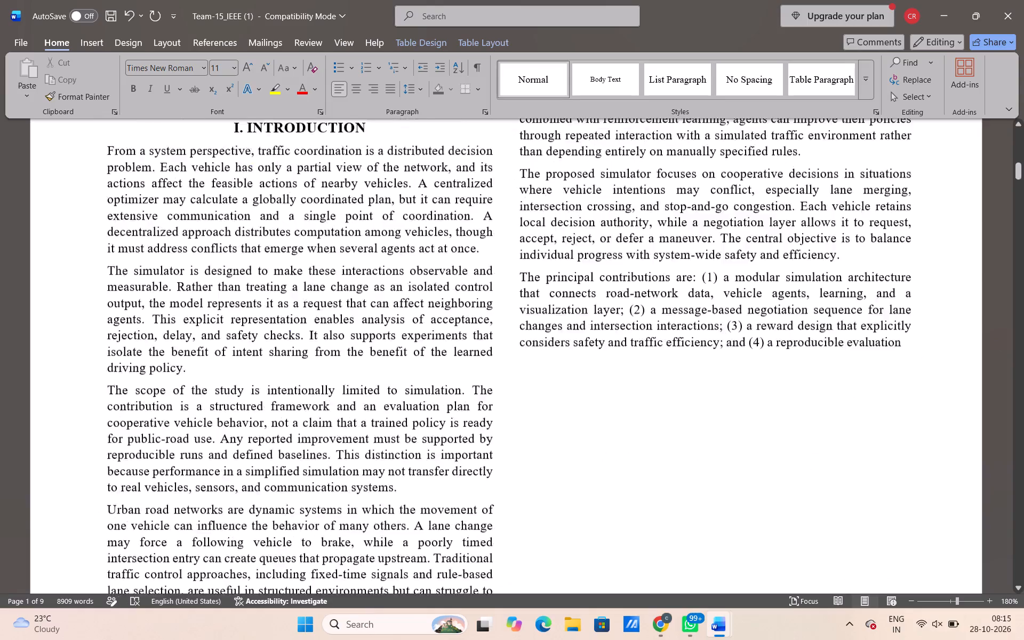
scroll(996, 342, down, 12)
scroll(996, 342, up, 15)
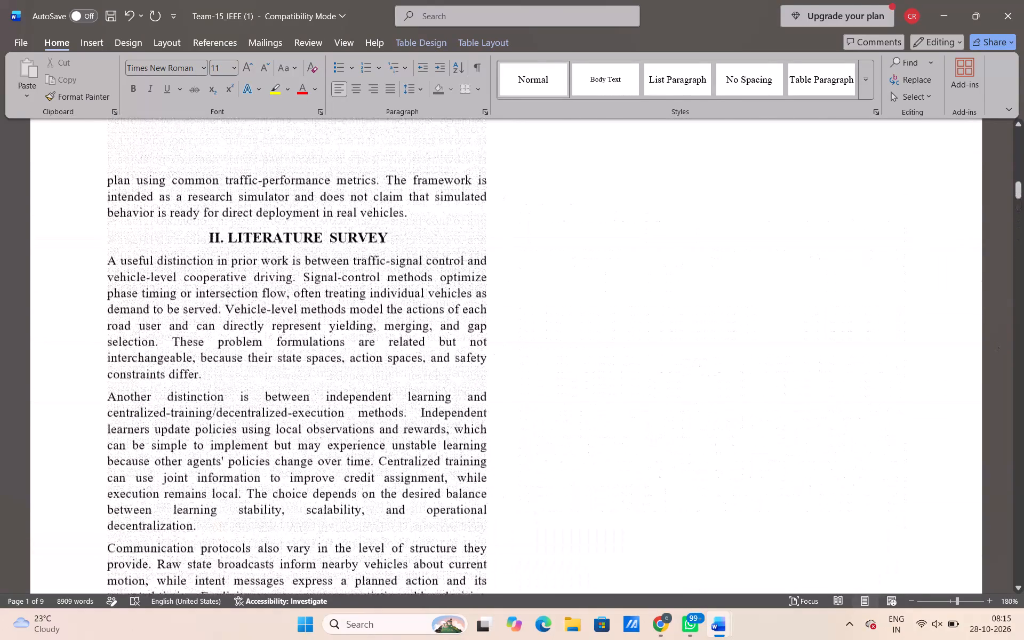
scroll(996, 342, up, 2)
scroll(996, 342, down, 9)
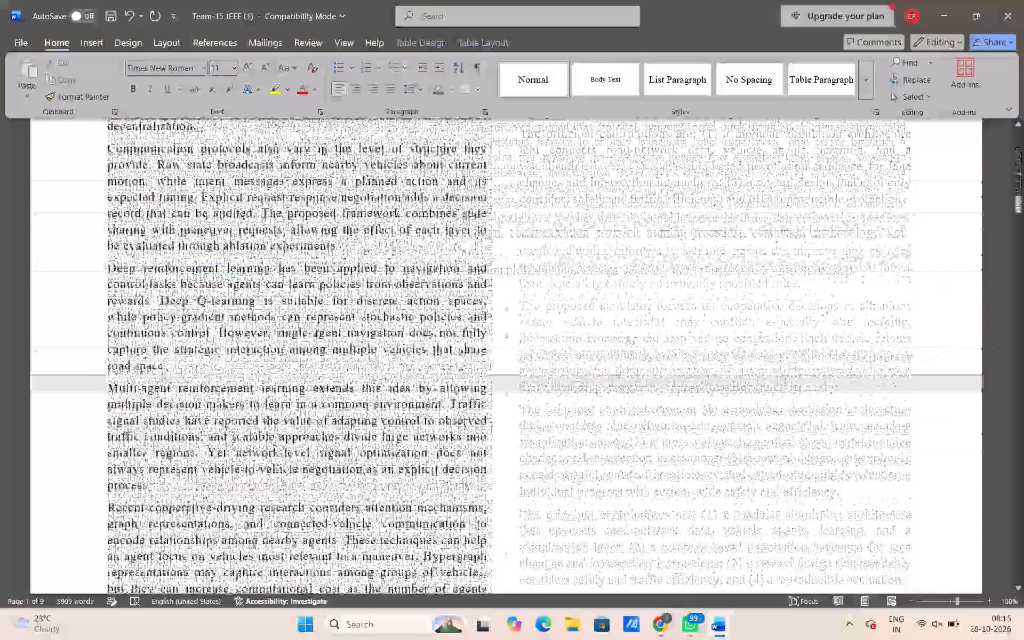
scroll(996, 342, down, 10)
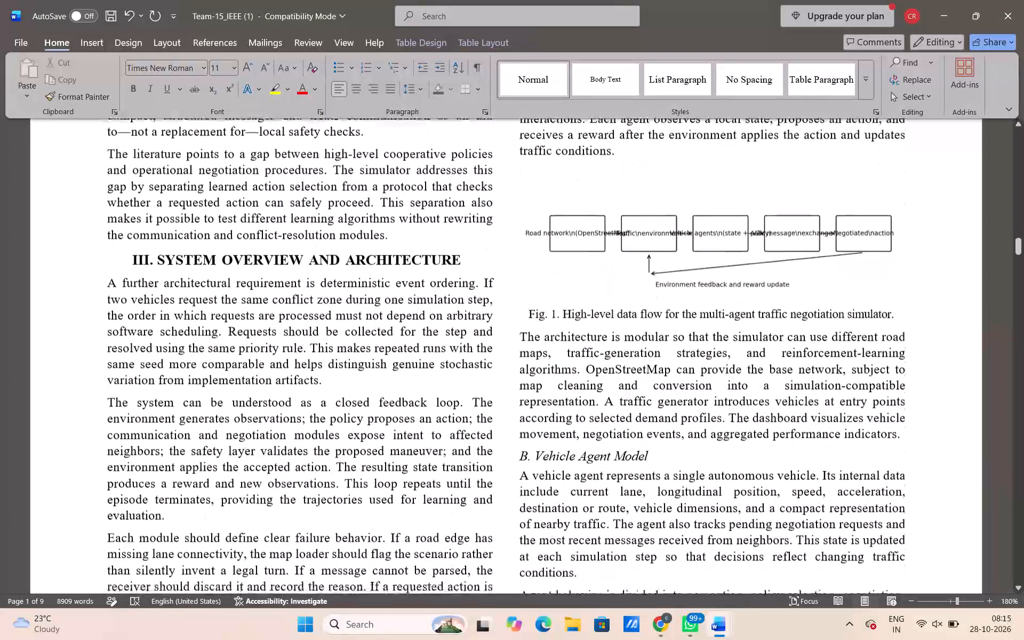
ctrl+scroll(996, 342, down, 5)
scroll(996, 342, up, 5)
ctrl+scroll(996, 342, down, 3)
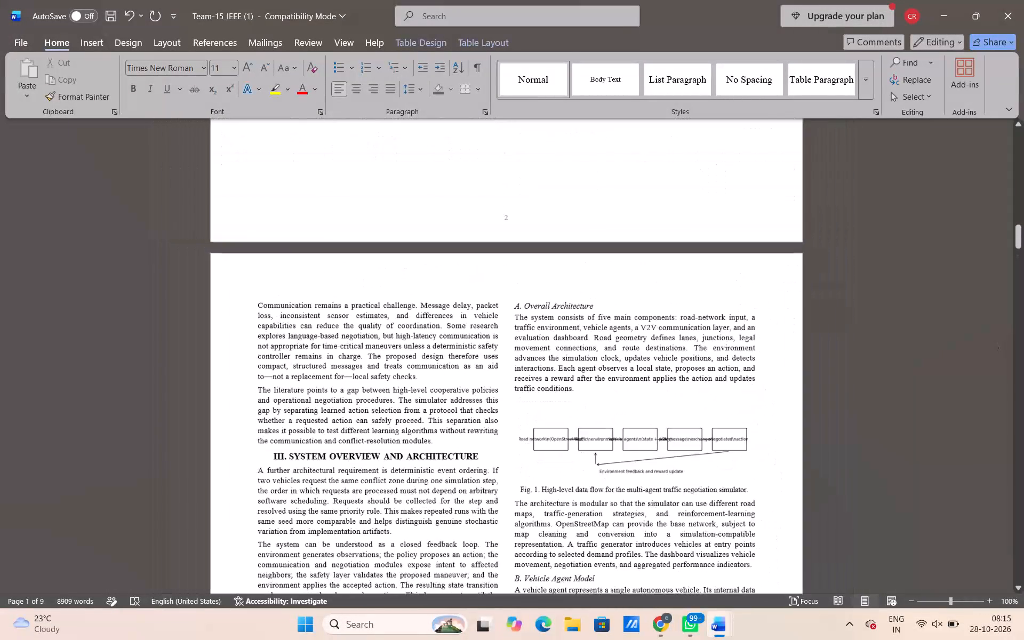
scroll(996, 342, up, 13)
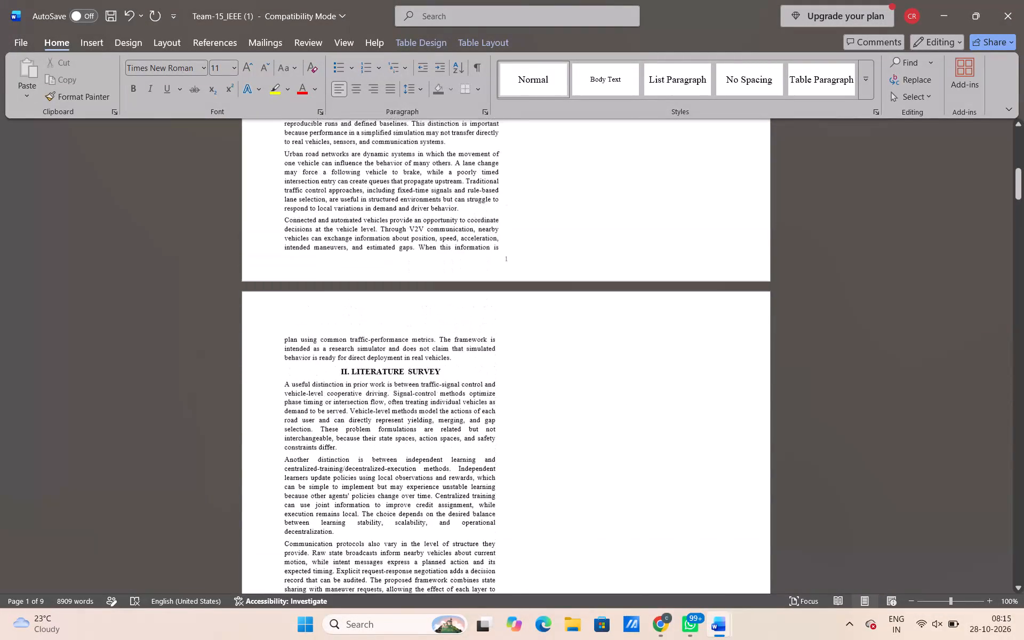
scroll(996, 342, right, 1)
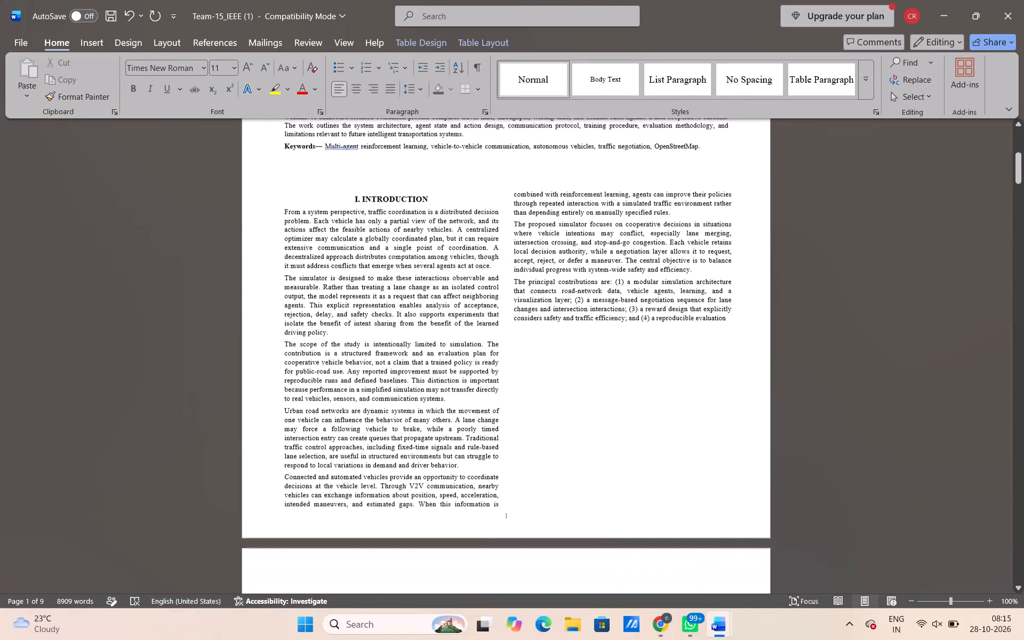
scroll(996, 342, right, 1)
scroll(996, 342, down, 2)
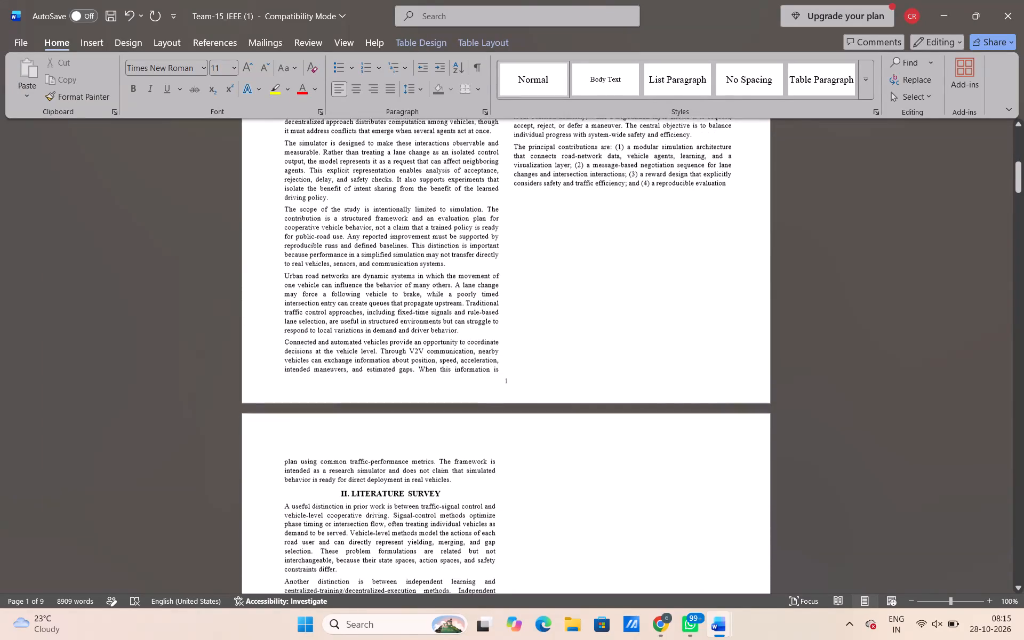
scroll(996, 342, down, 12)
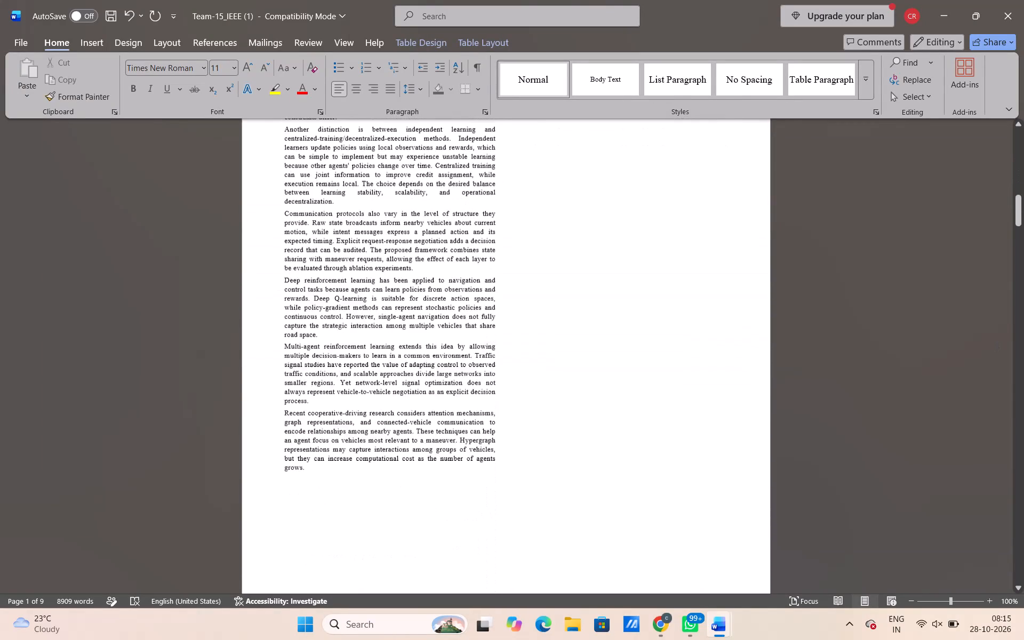
scroll(996, 342, down, 4)
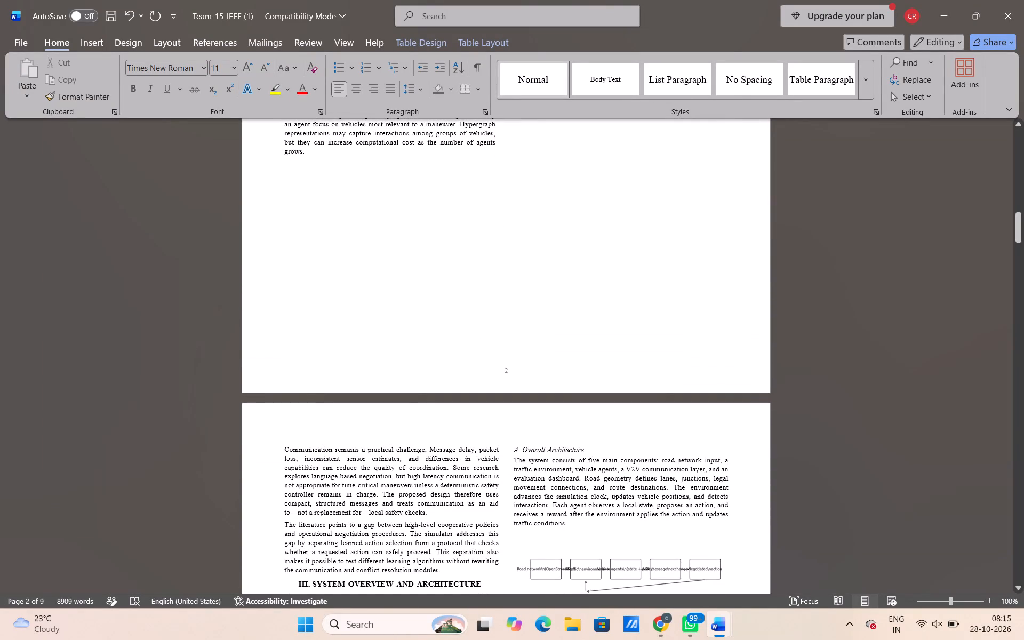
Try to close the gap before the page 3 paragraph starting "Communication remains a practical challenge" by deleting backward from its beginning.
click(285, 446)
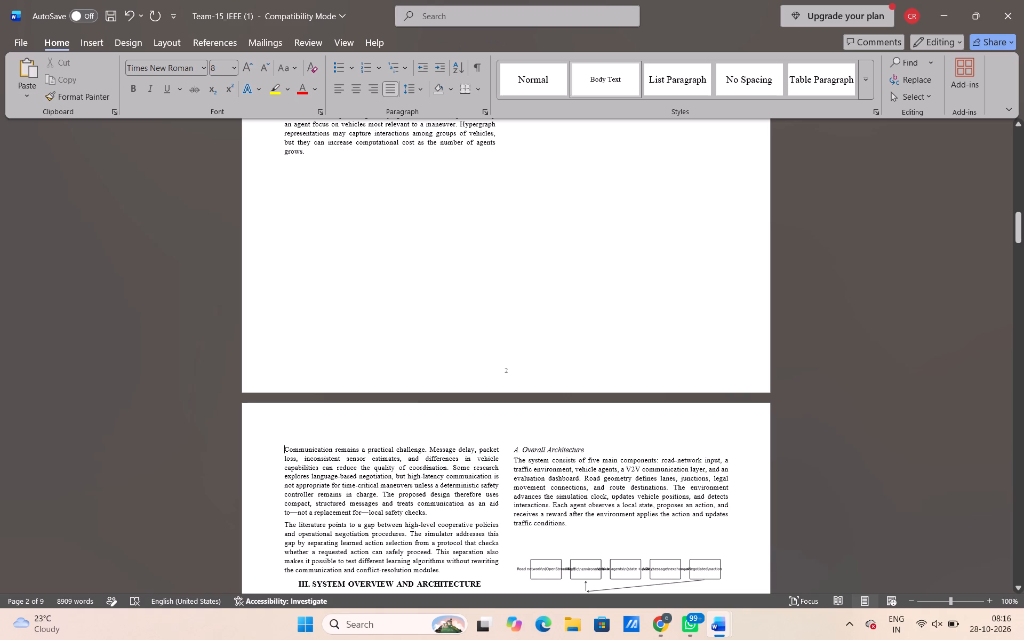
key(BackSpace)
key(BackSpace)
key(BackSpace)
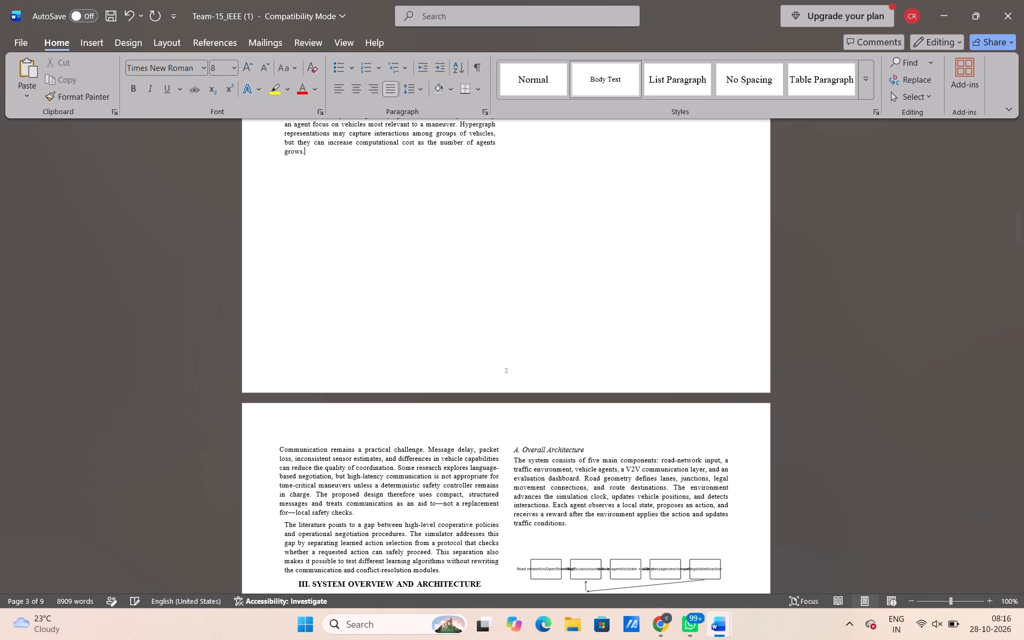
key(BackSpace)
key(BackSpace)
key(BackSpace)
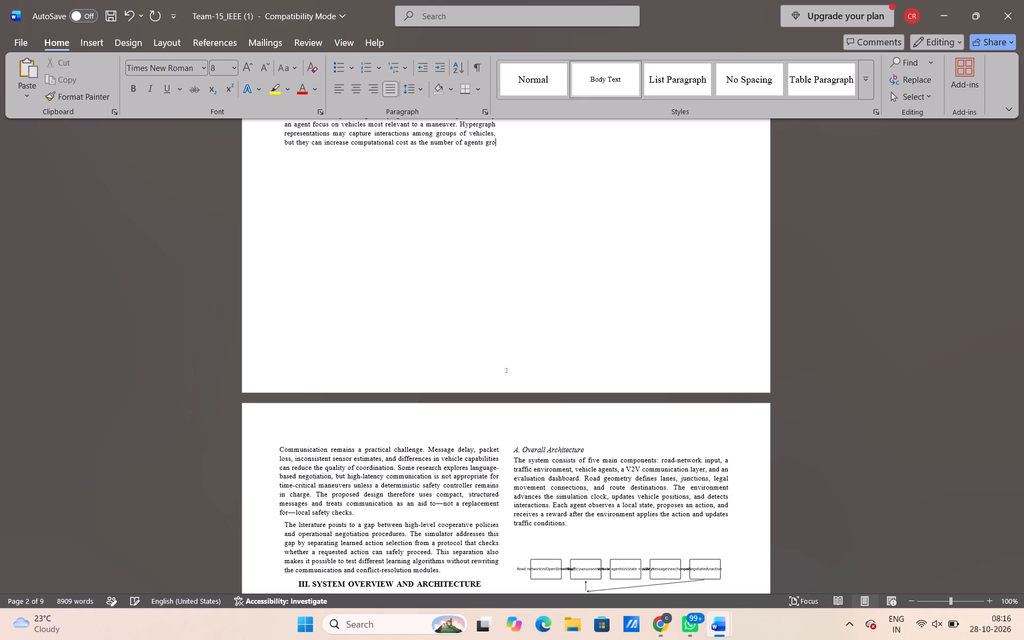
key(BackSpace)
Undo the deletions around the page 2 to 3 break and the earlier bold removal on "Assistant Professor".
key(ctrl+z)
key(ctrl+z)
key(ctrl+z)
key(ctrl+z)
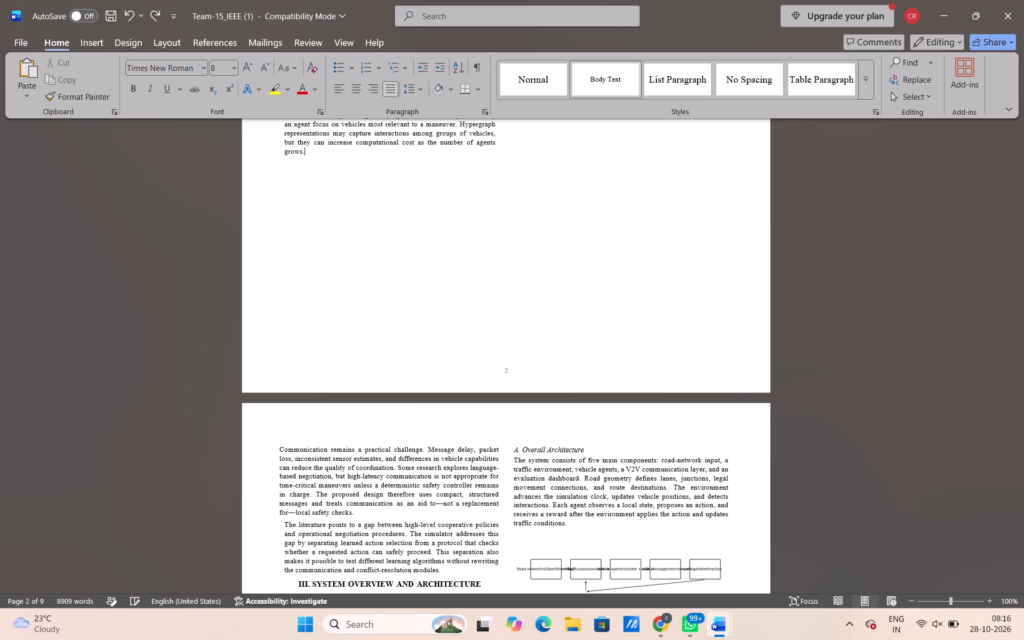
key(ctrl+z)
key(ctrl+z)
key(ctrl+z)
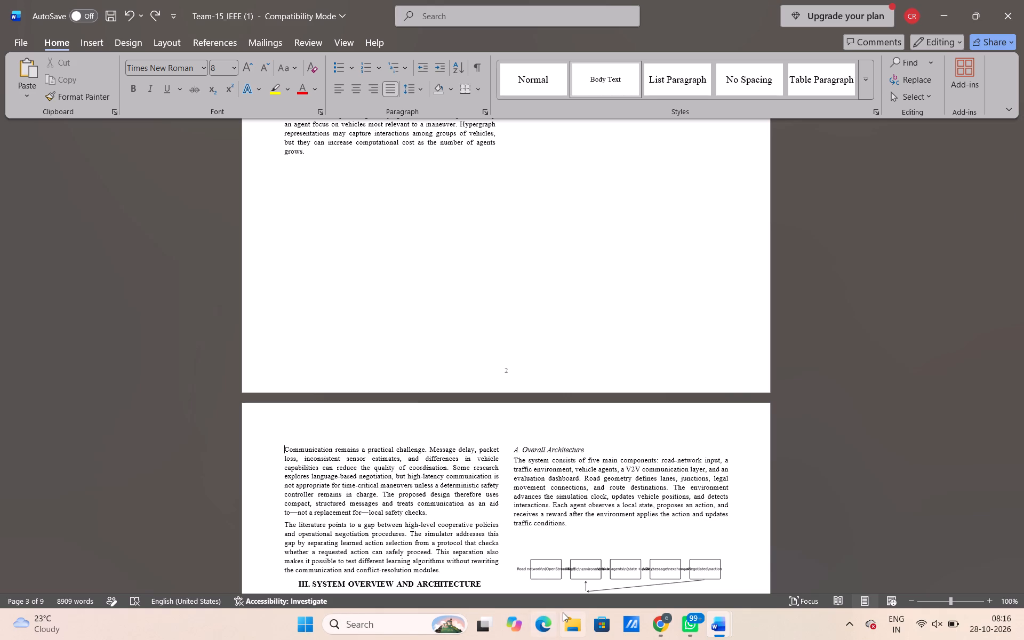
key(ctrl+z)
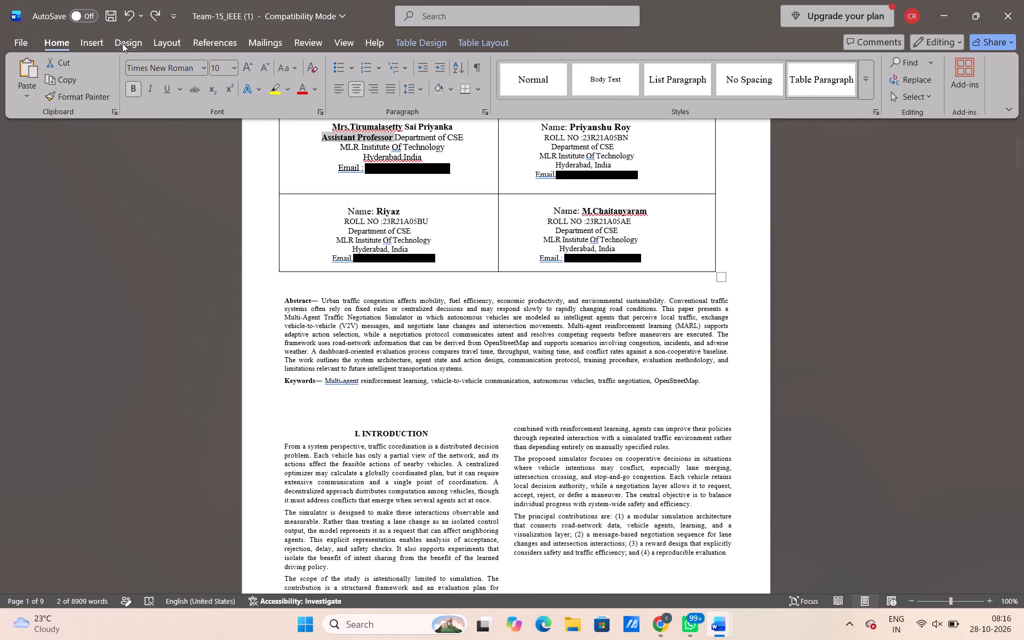
Make "Assistant Professor" in the author table's top-left cell non-bold.
click(127, 89)
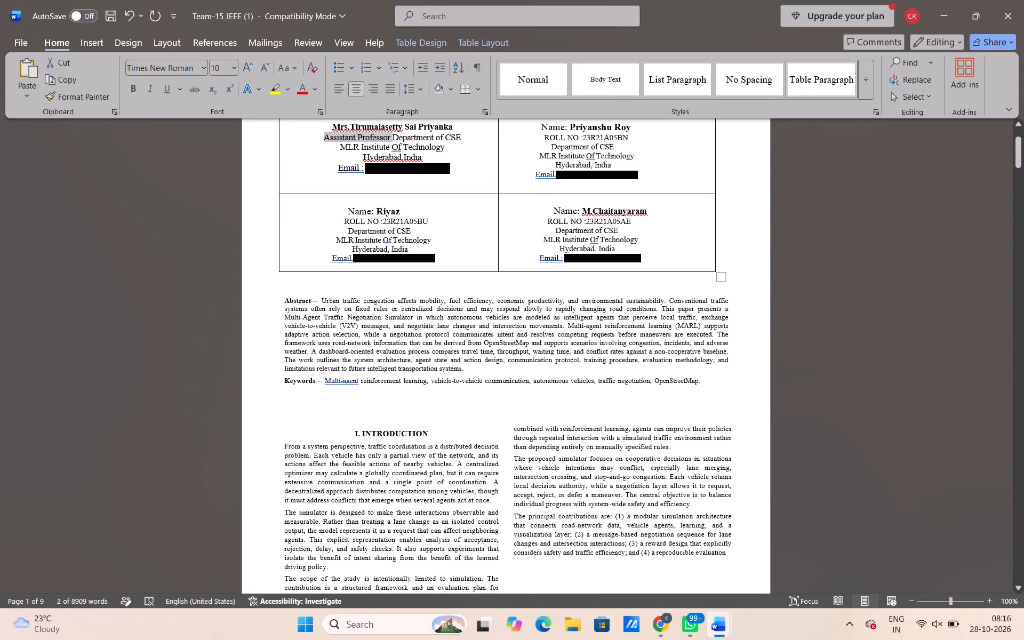
Save a copy of the paper to the Desktop as a Word Document named Team-15_IEEE (1).
scroll(452, 448, down, 16)
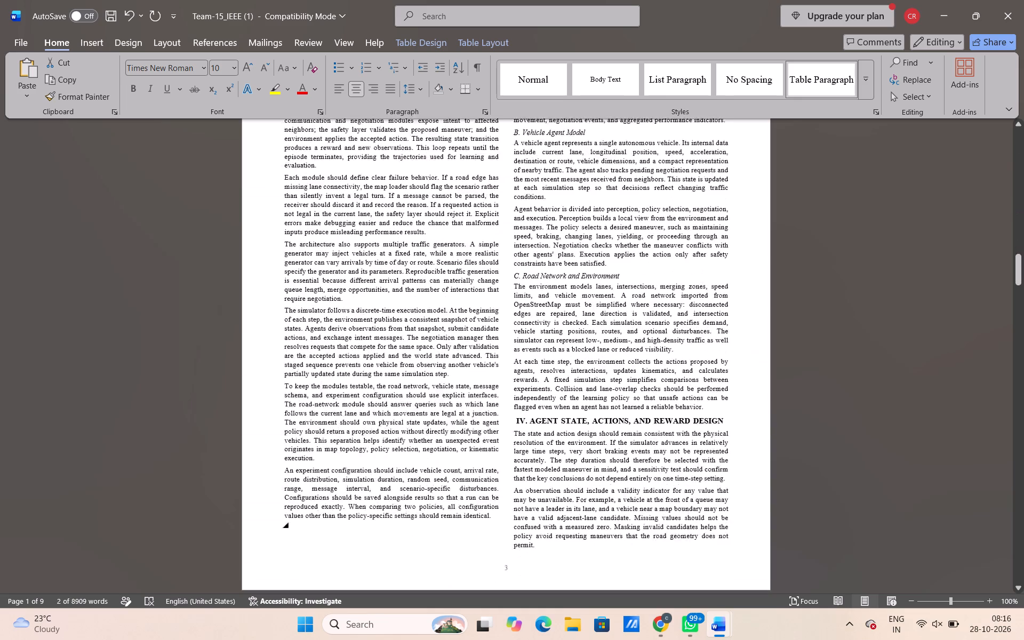
scroll(452, 448, down, 16)
scroll(452, 448, down, 9)
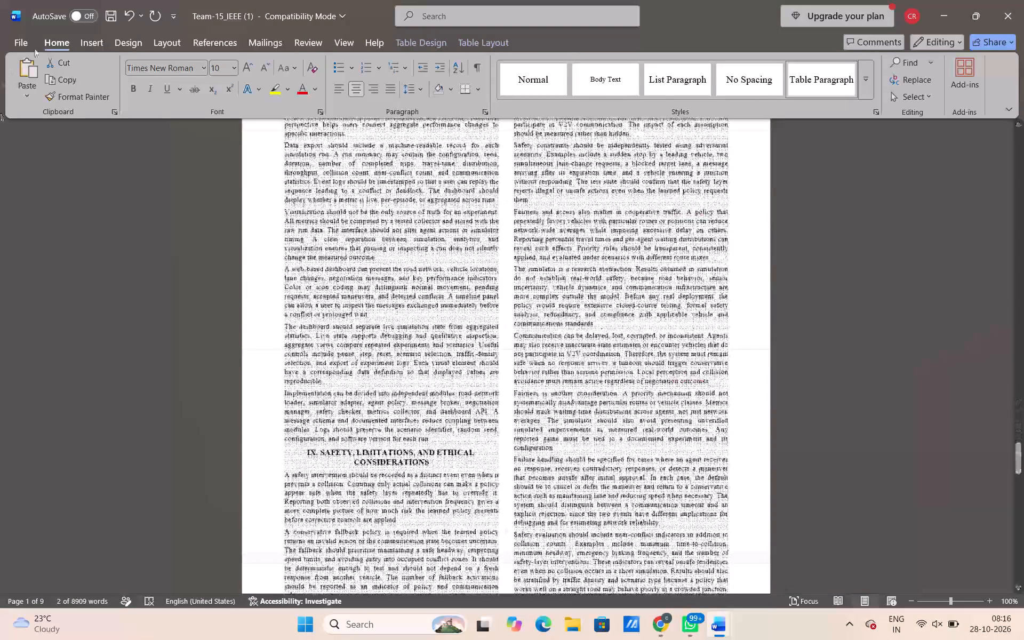
click(22, 36)
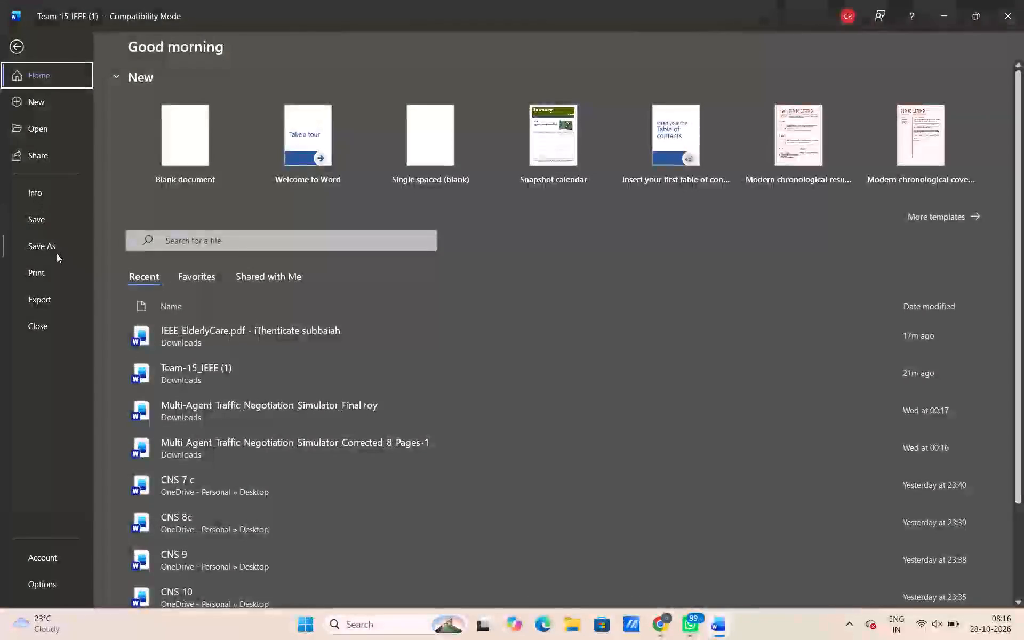
click(58, 255)
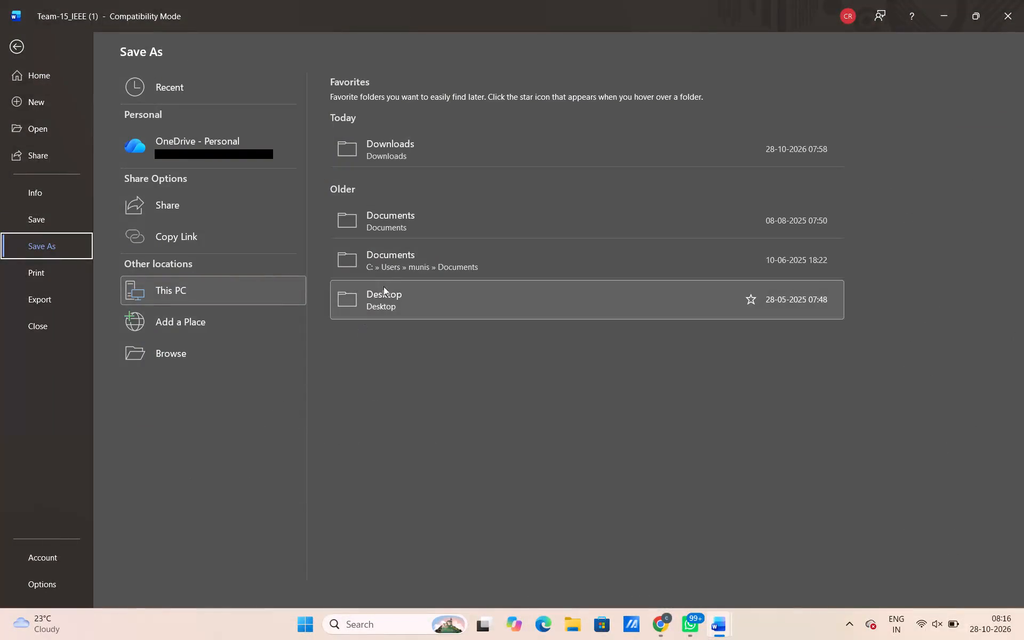
click(382, 293)
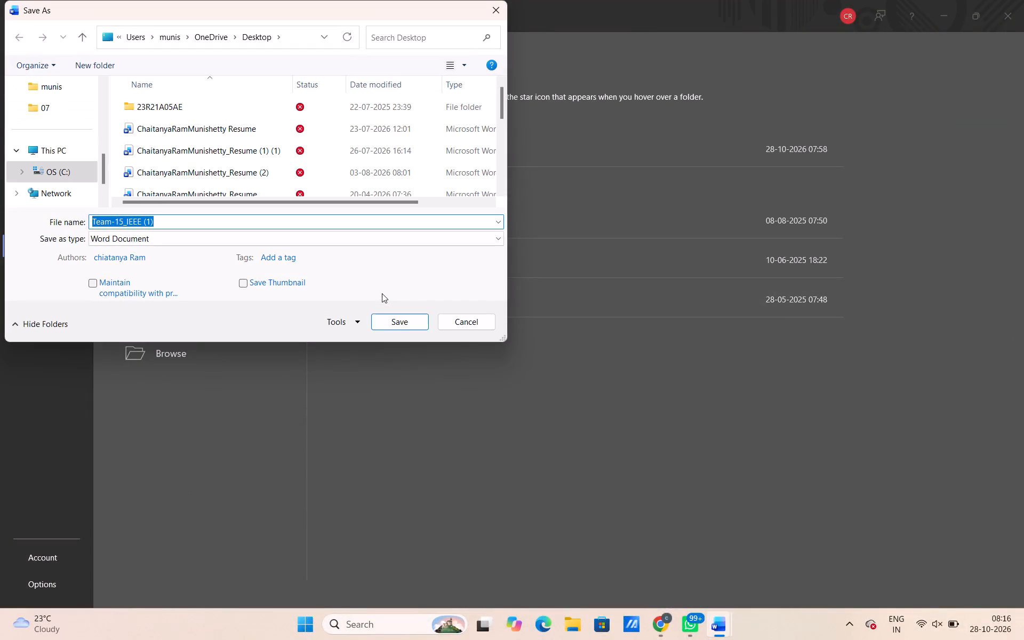
key(Return)
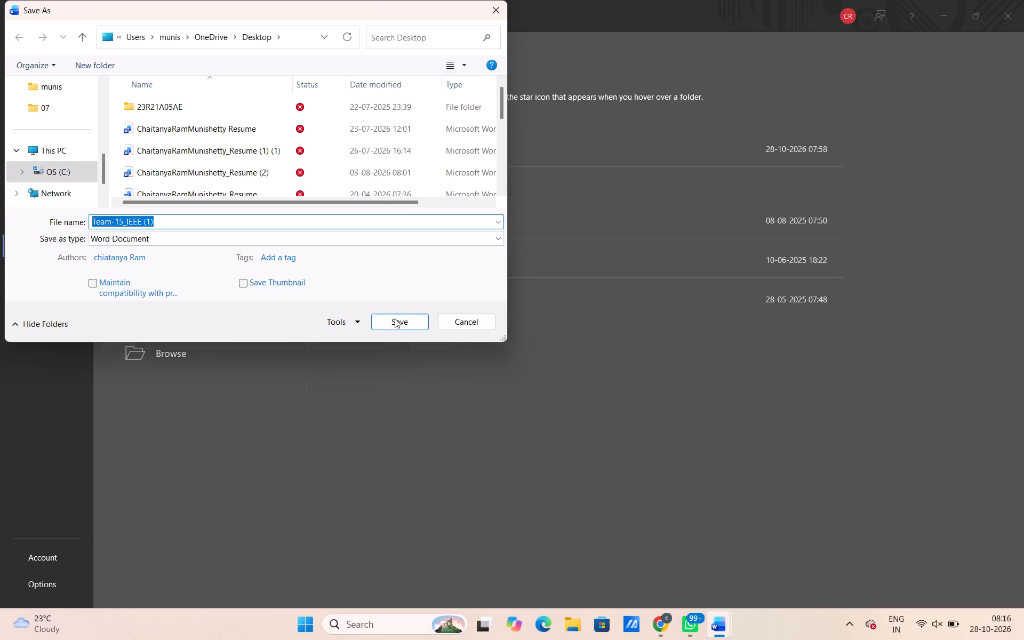
Finish saving the paper to the Desktop as a Word Document named Team-15_IEEE (1).
click(395, 318)
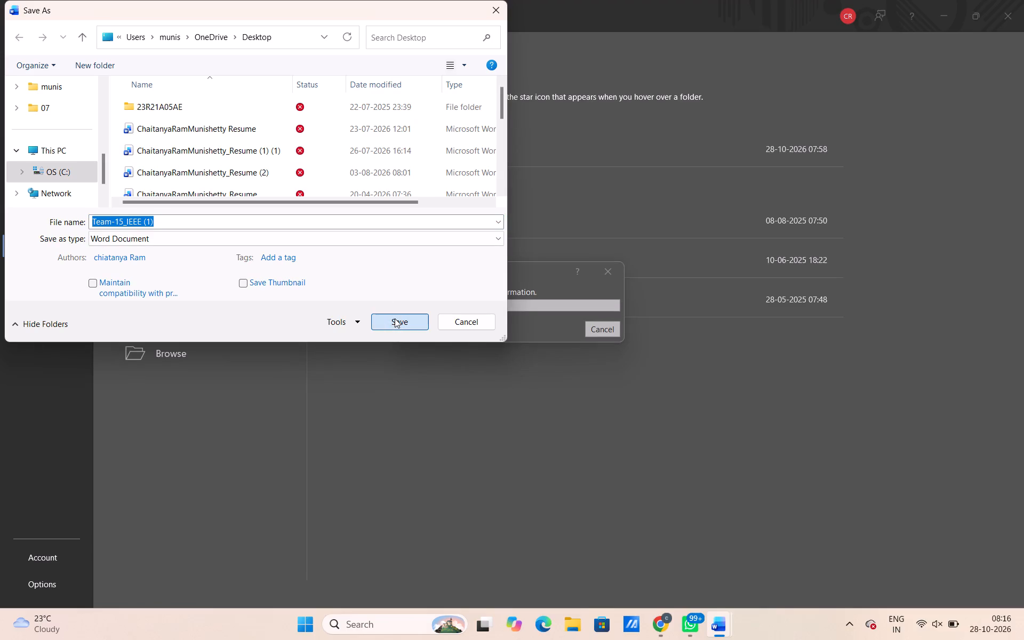
click(395, 318)
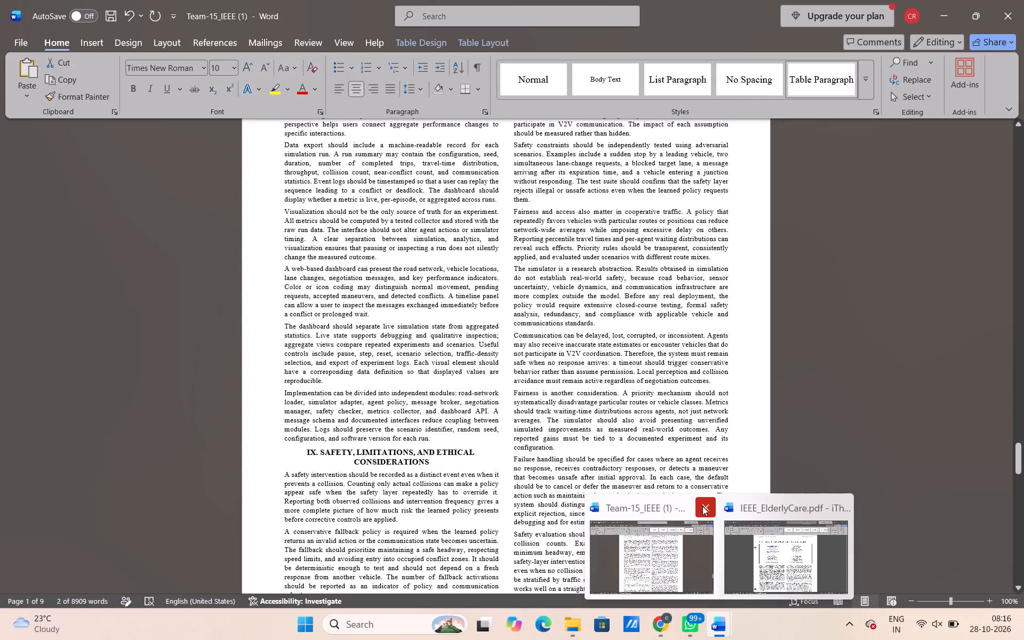
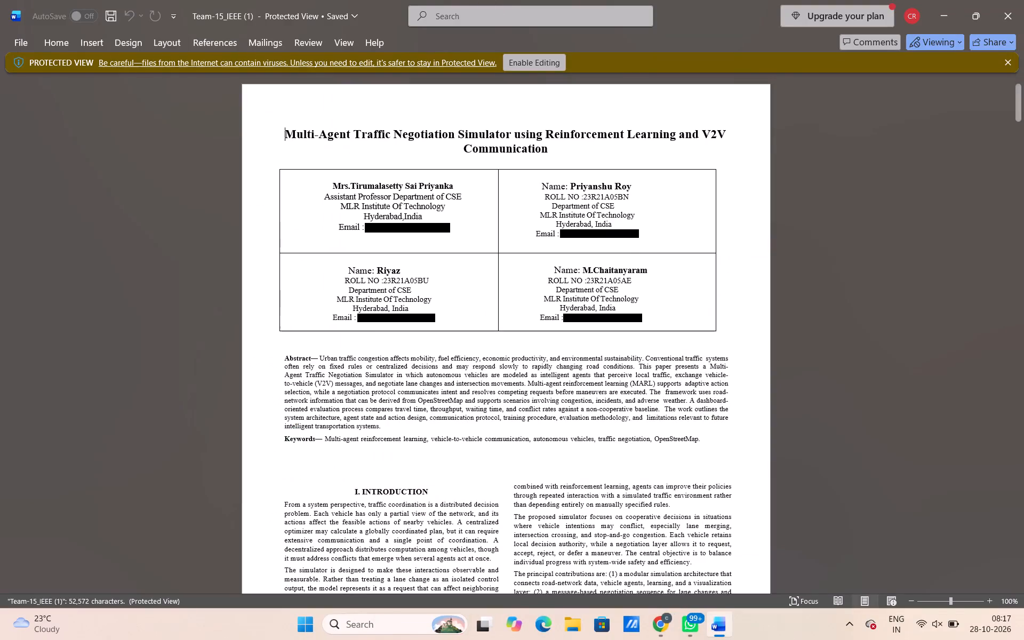
Enable editing for the Team-15_IEEE (1) document open in Protected View.
click(543, 71)
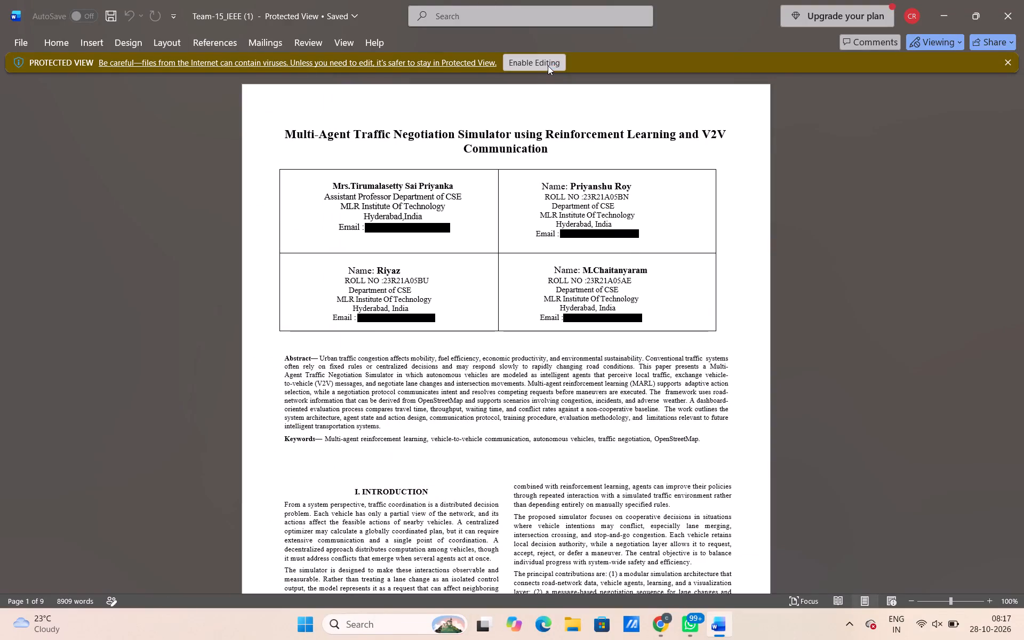
click(548, 66)
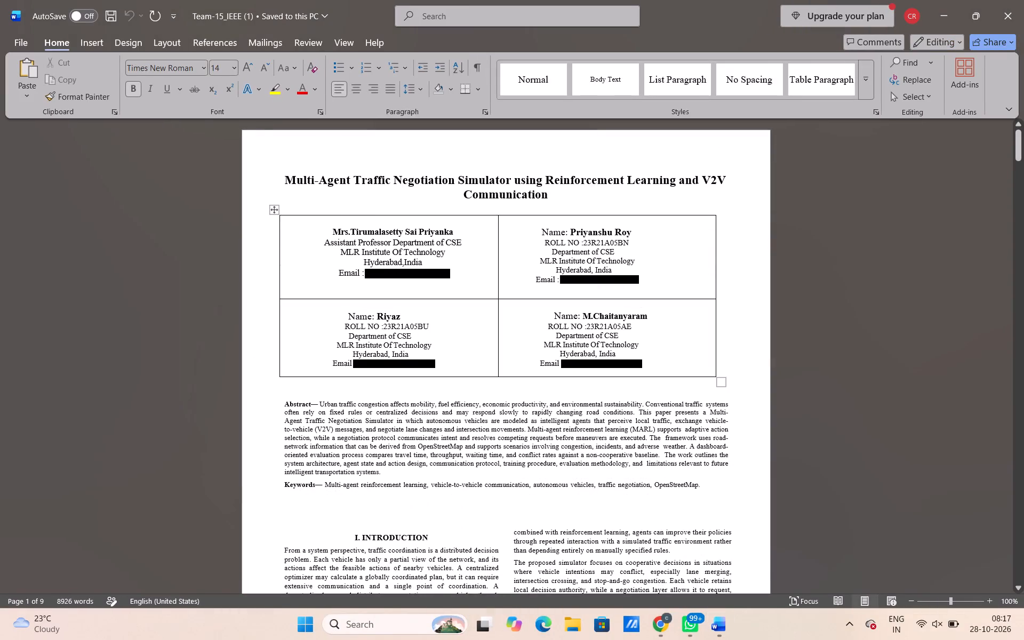
Save a copy of the paper to the Desktop as a PDF named Team-15_IEEE (1).
click(16, 41)
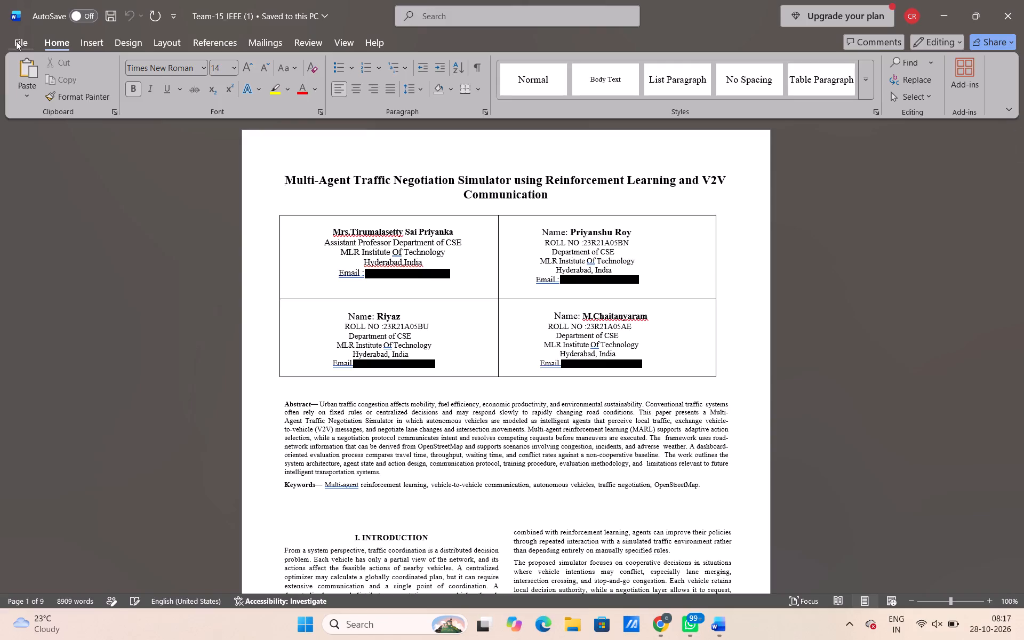
click(53, 244)
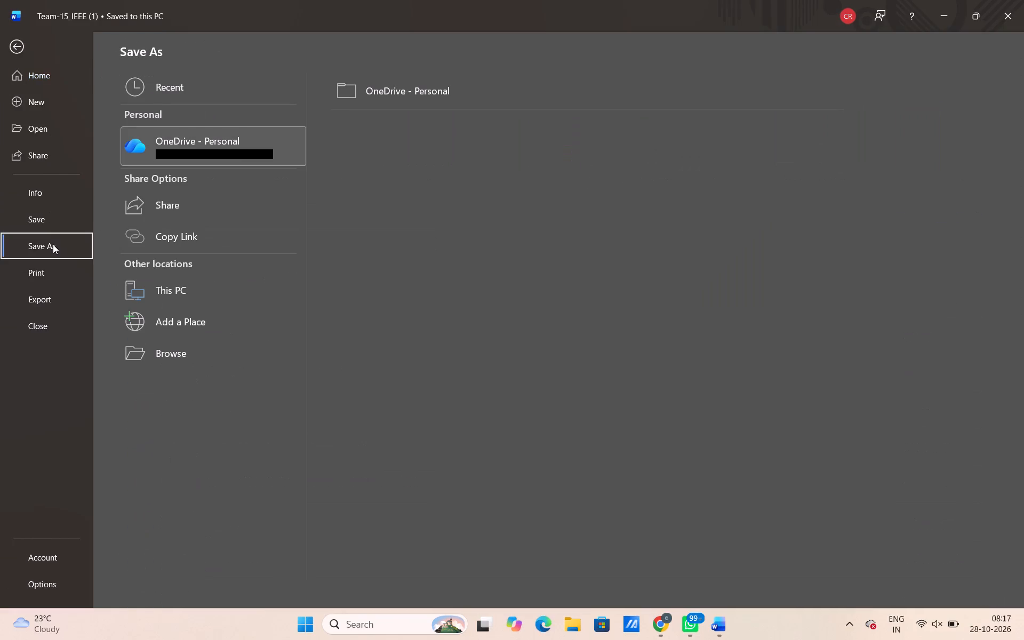
click(194, 302)
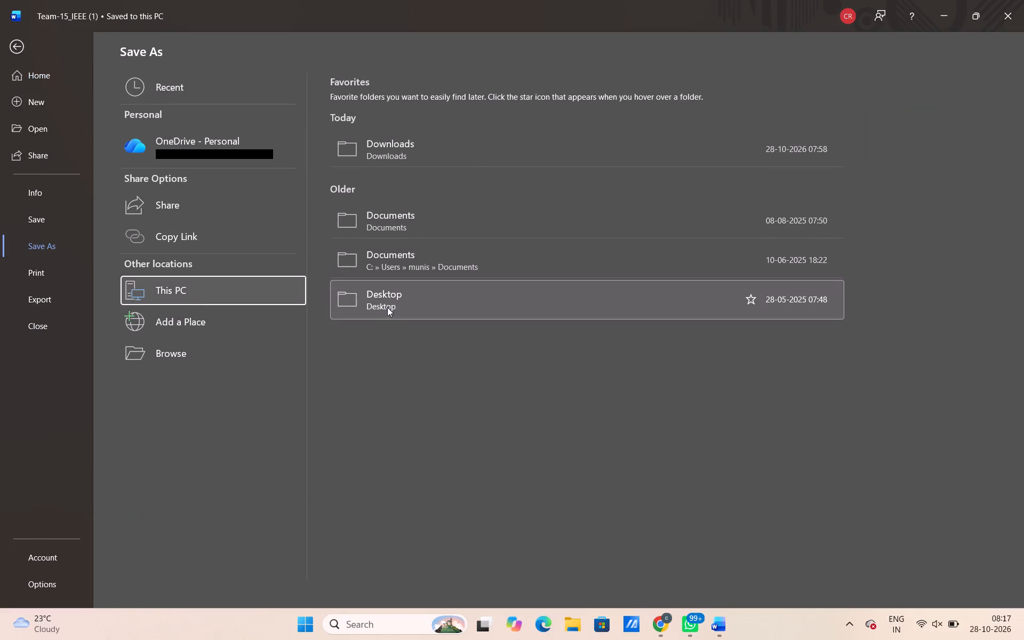
click(388, 308)
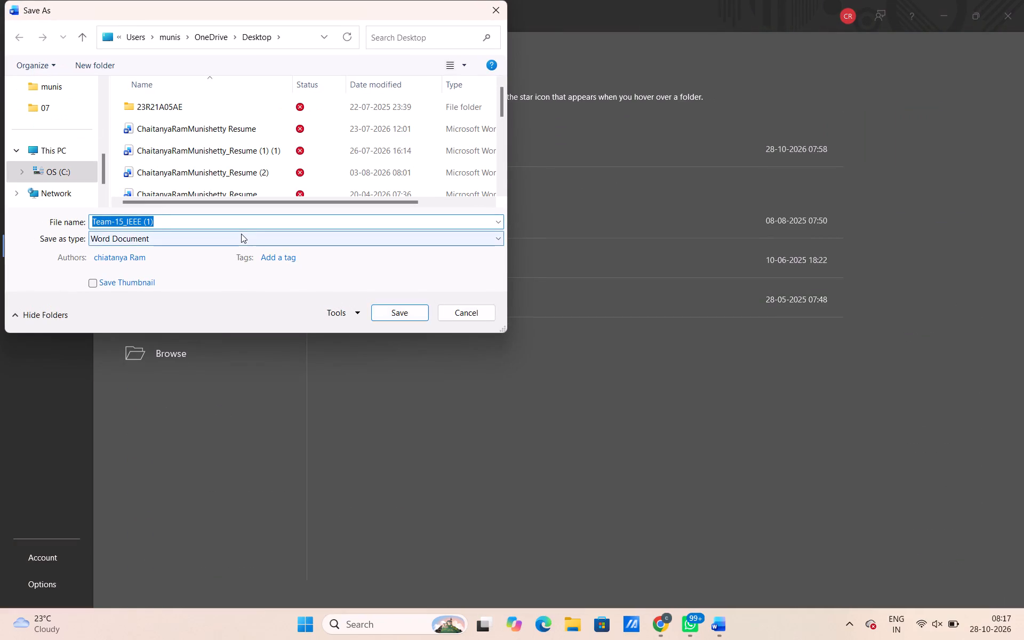
click(241, 234)
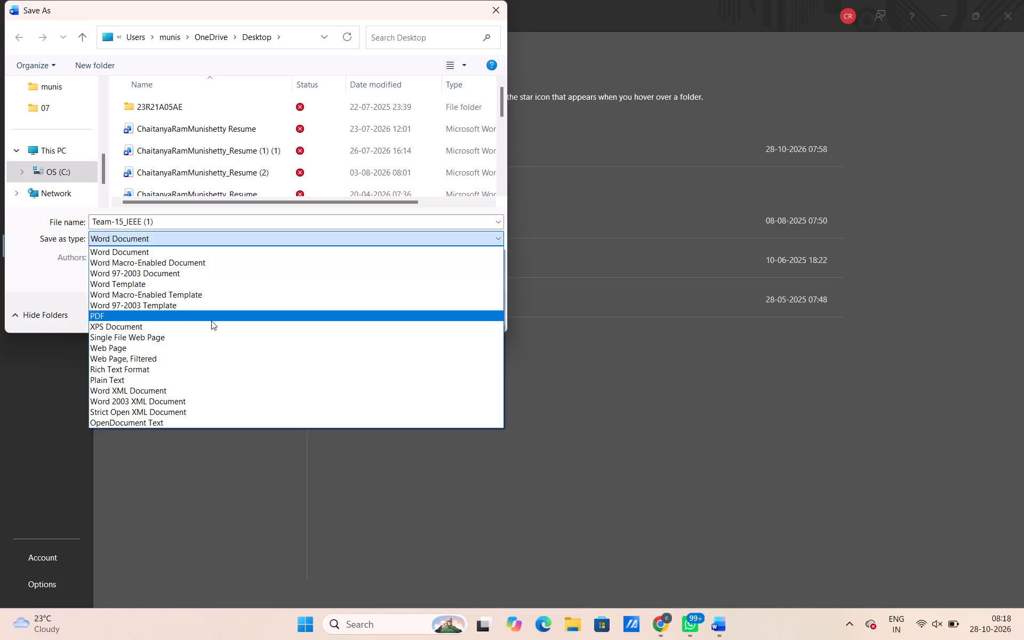
click(211, 321)
click(403, 347)
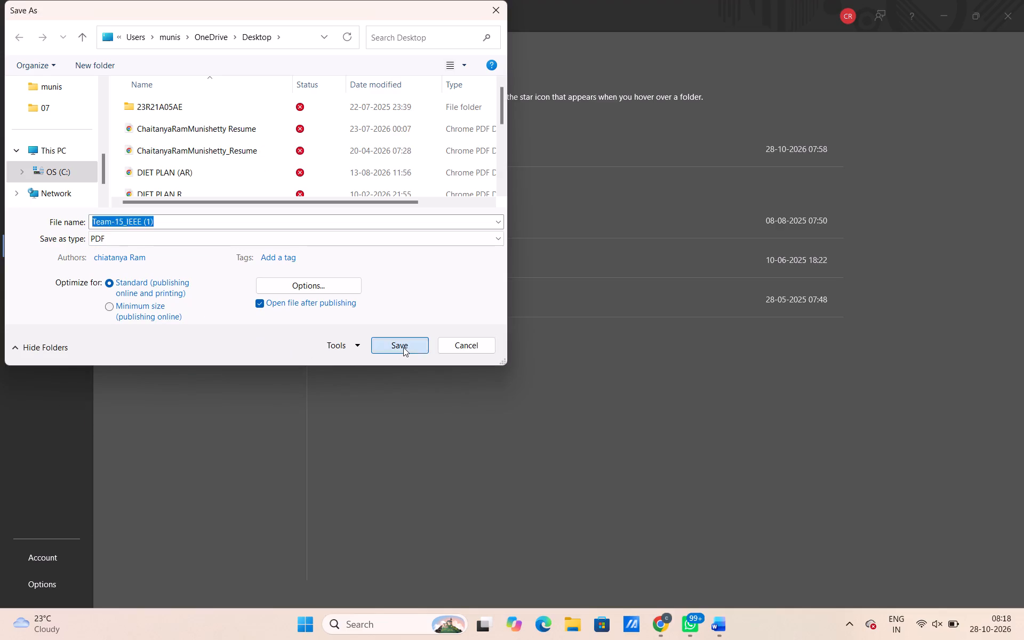
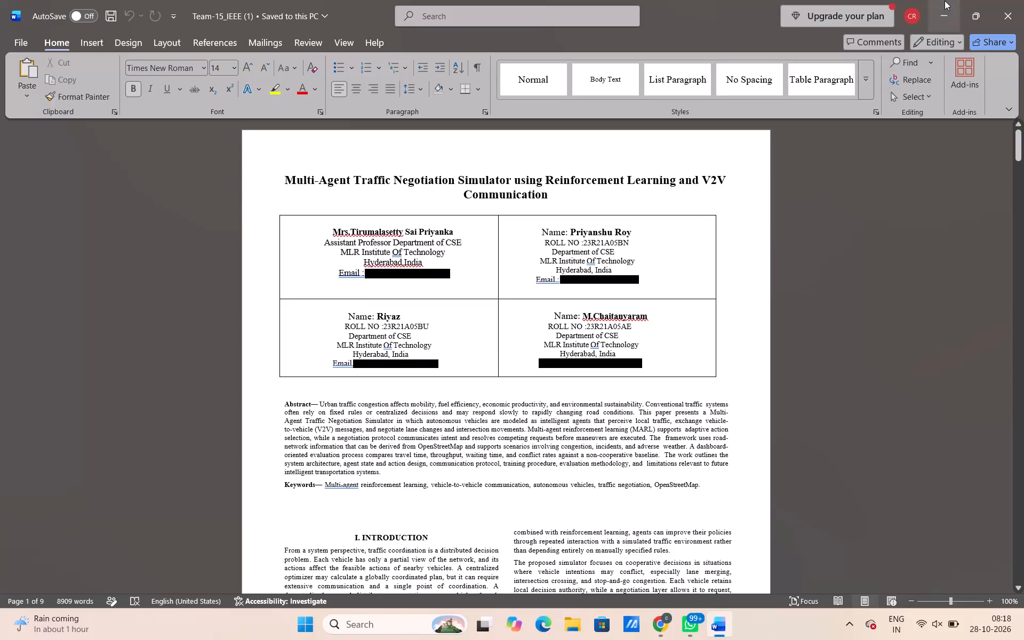
Minimize the Word window holding the Team-15 paper to bring the Desktop into view.
click(945, 1)
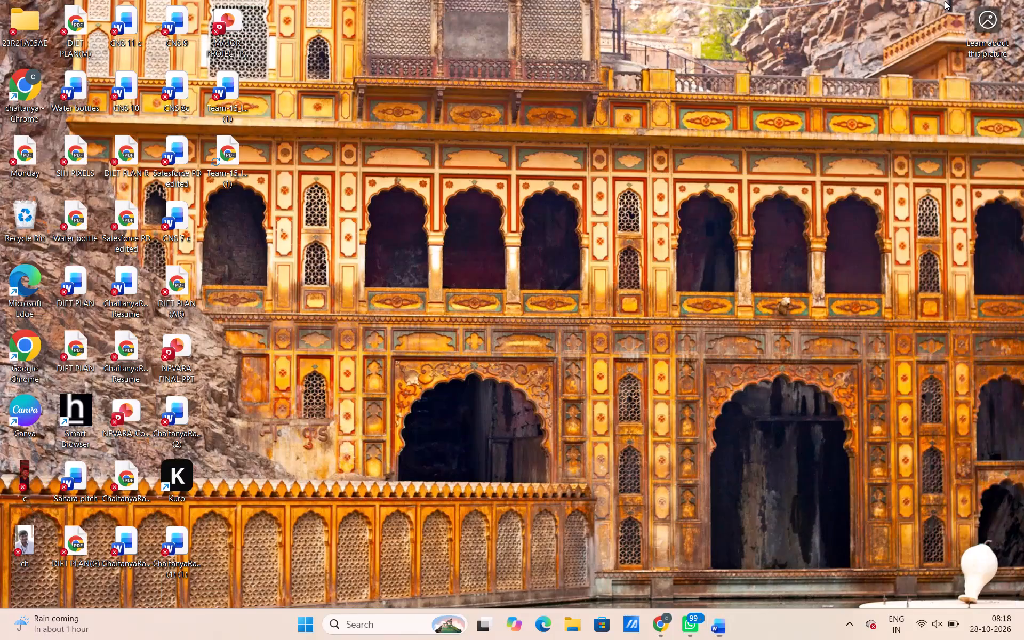